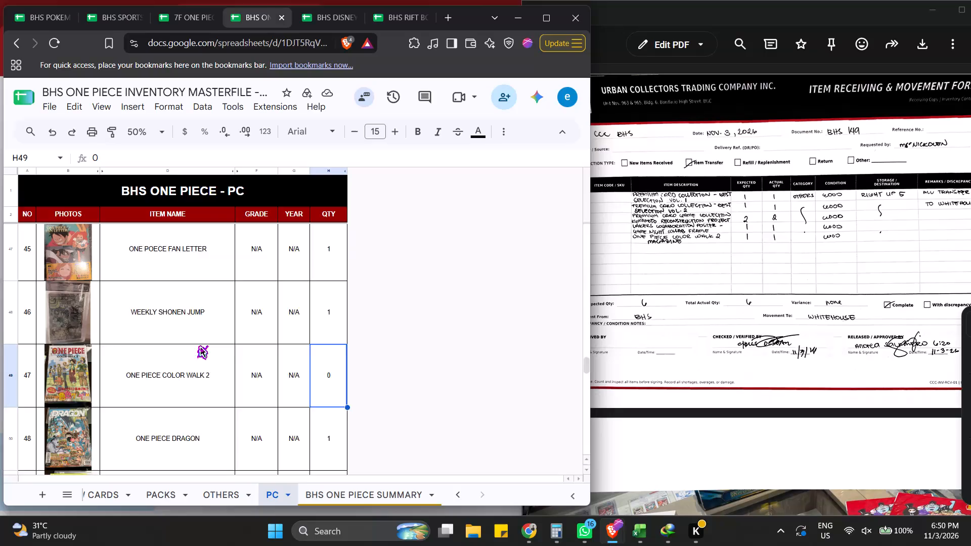
# Find LAKERS in the PC sheet and set the quantity of the Lakers Collaboration Poster – Game Night Collab to 0.
pyautogui.scroll(3, 196, 345)
pyautogui.hotkey('ctrl', 'f')
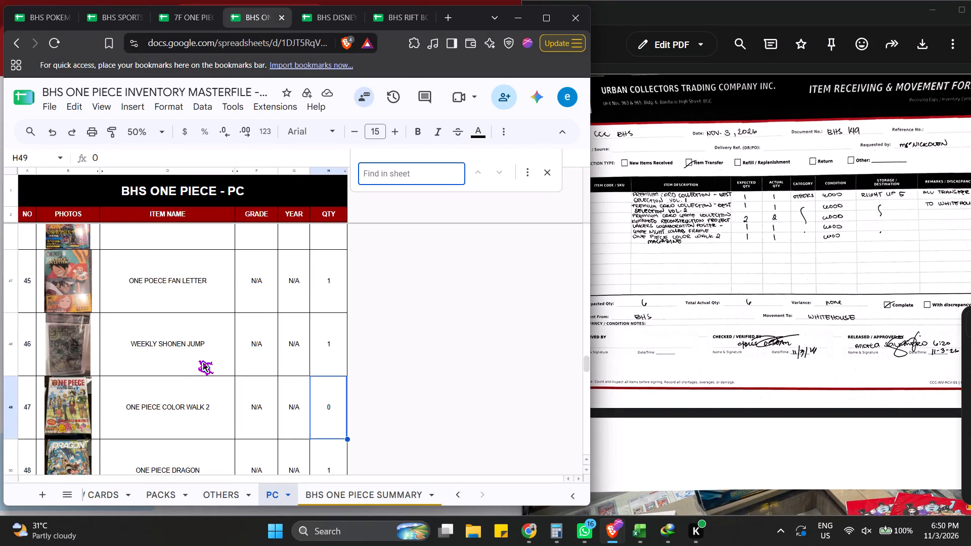
pyautogui.write('LAKERS')
pyautogui.scroll(-1, 253, 444)
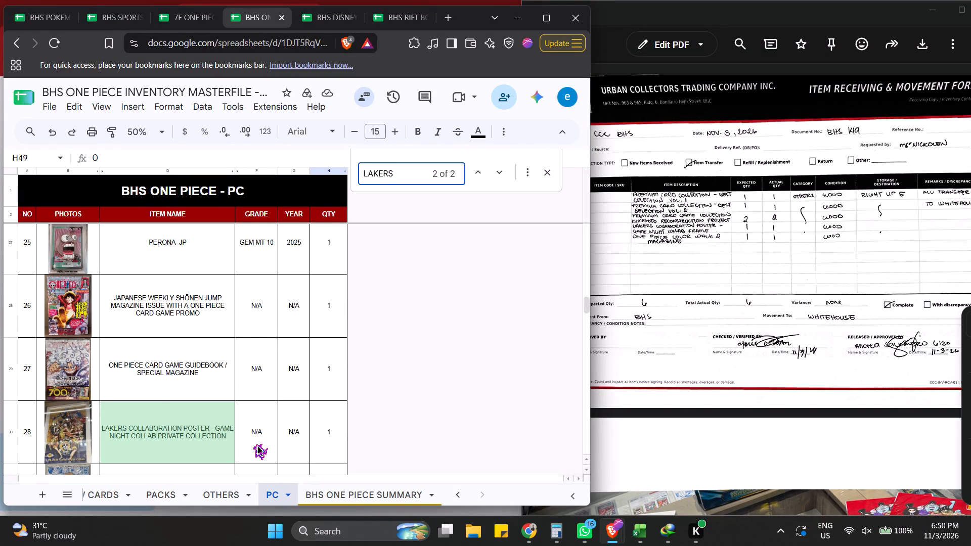
pyautogui.click(324, 430)
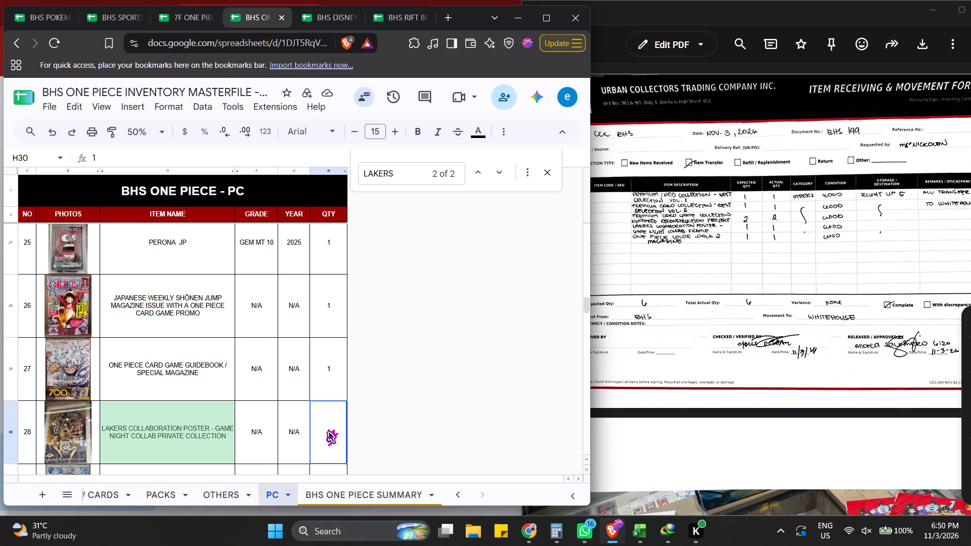
pyautogui.press('0')
pyautogui.press('Return')
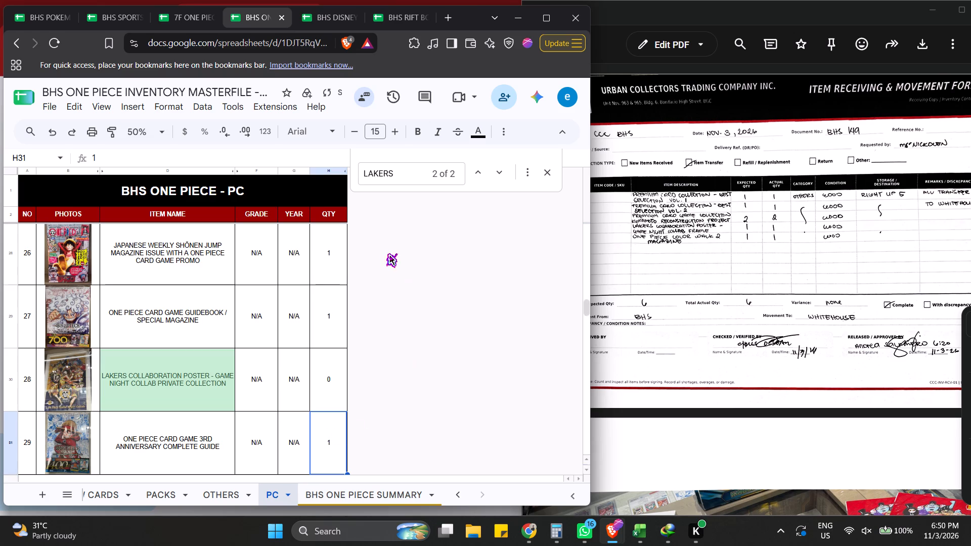
# Search for KUMA and switch to the OTHERS sheet to locate the Kumamoto Reconstruction Project item.
pyautogui.moveTo(409, 172); pyautogui.dragTo(359, 178)
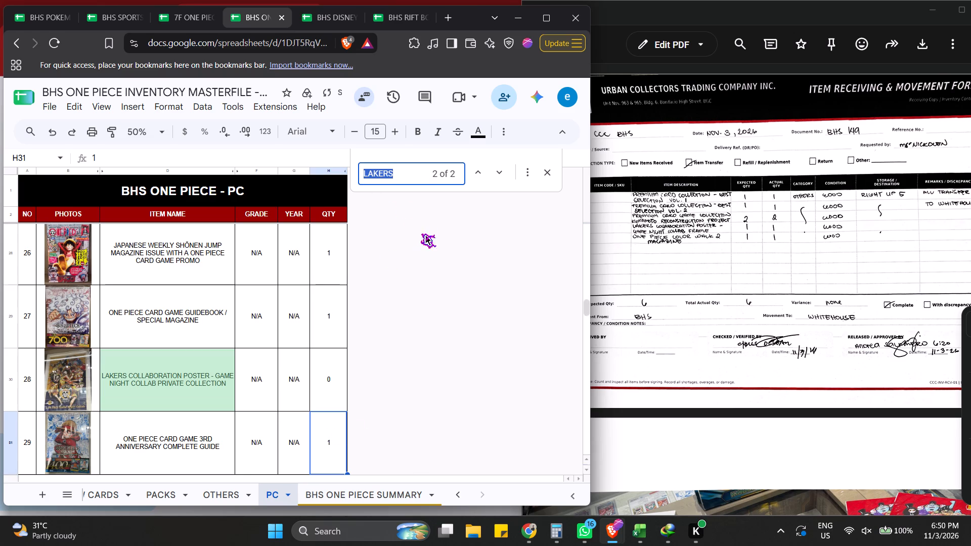
pyautogui.write('KUM')
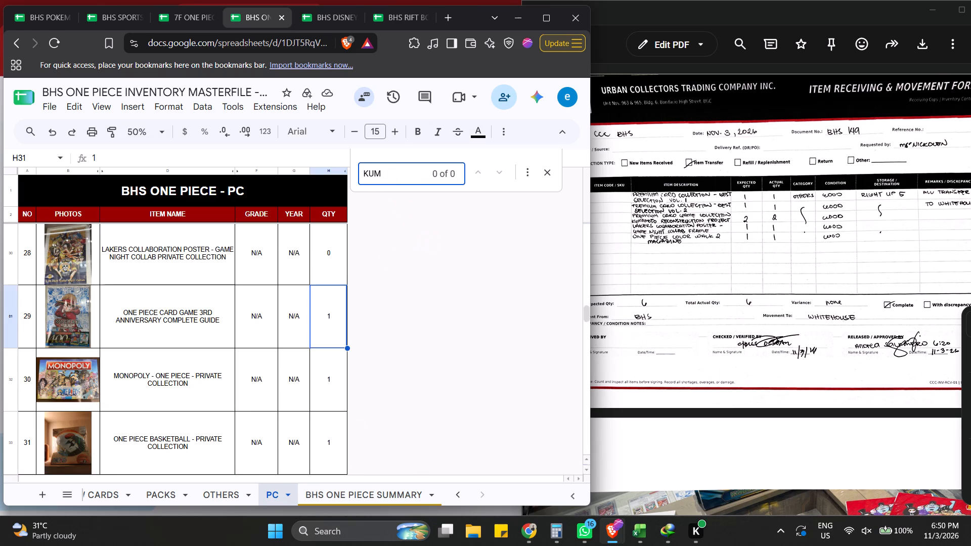
pyautogui.press('a')
pyautogui.click(215, 497)
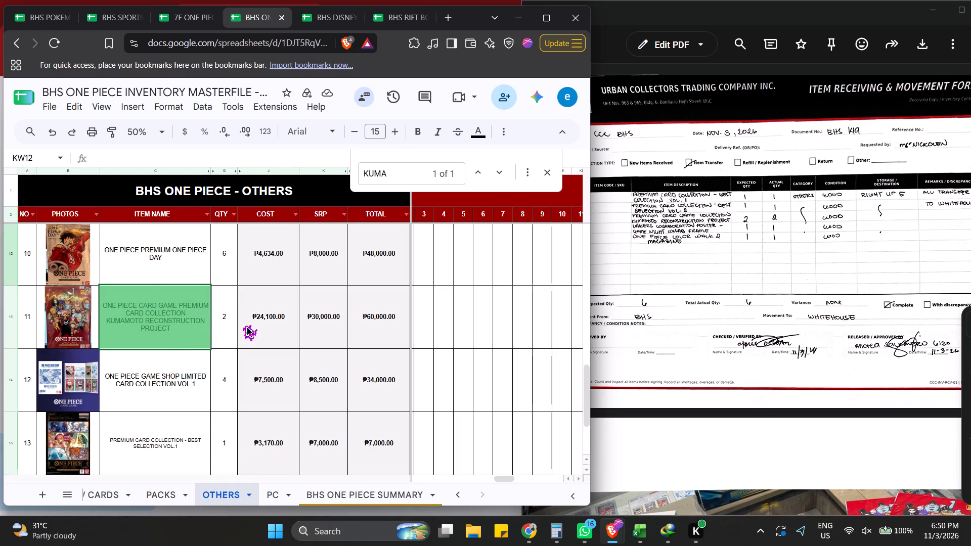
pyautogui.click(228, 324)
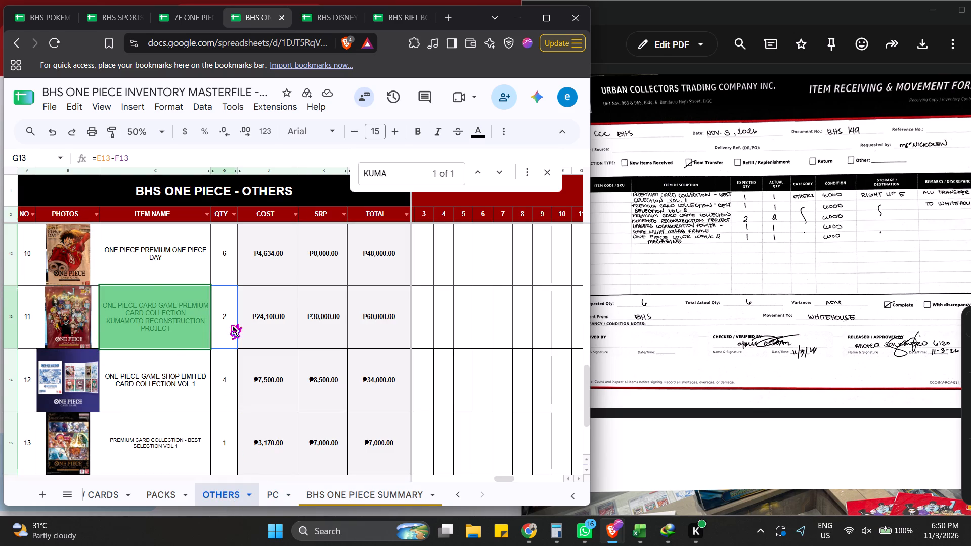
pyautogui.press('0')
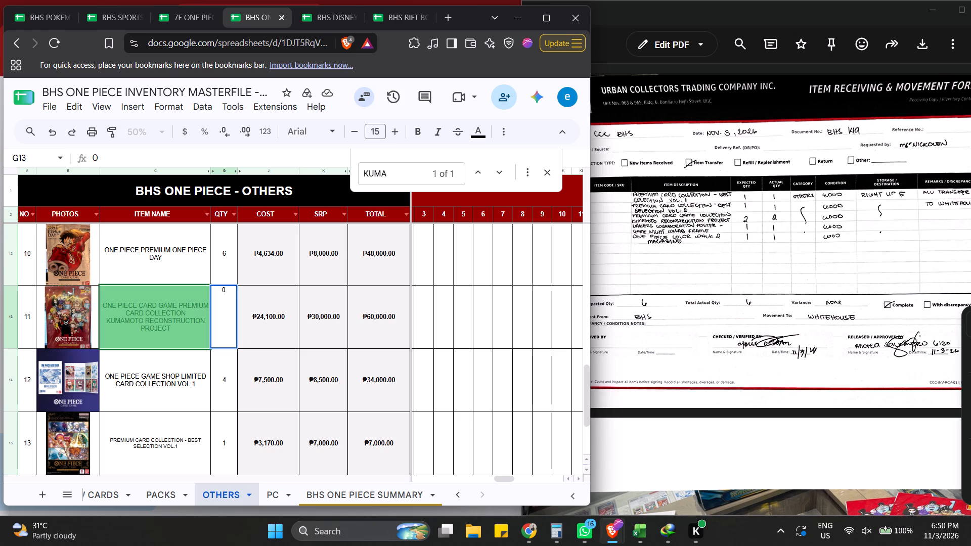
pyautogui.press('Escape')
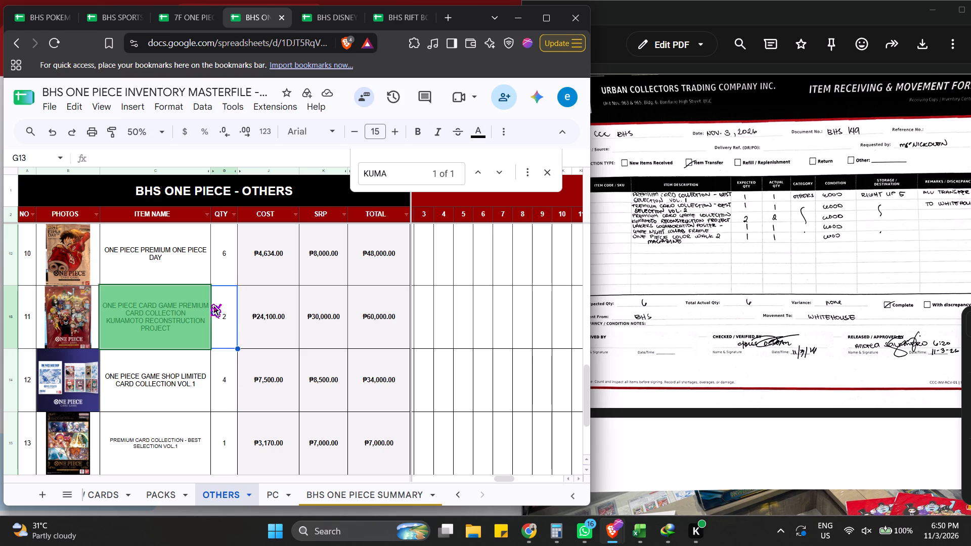
# Set the quantity of the One Piece Premium Card Collection Kumamoto Reconstruction Project to 0 in the OTHERS sheet.
pyautogui.click(215, 302)
pyautogui.click(231, 315)
pyautogui.click(231, 315)
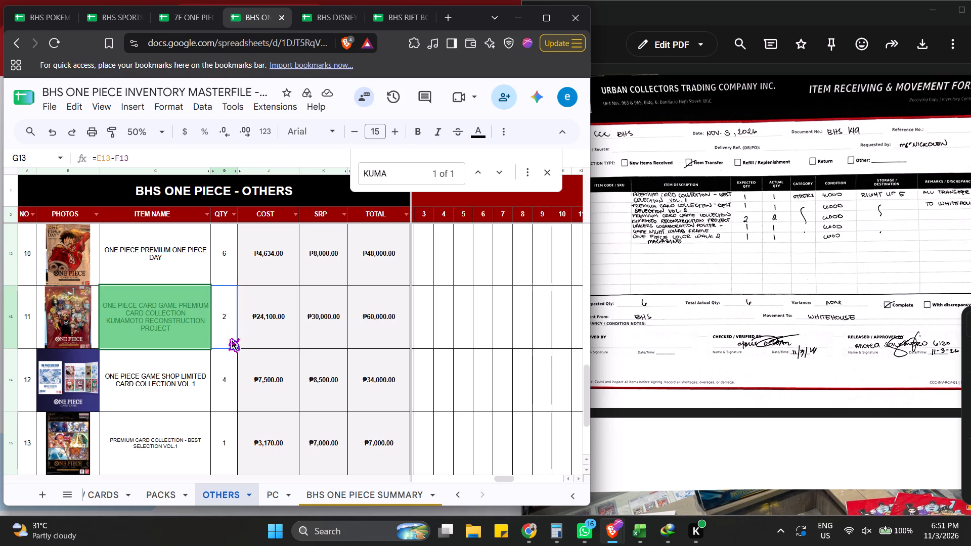
pyautogui.click(230, 326)
pyautogui.press('0')
pyautogui.press('Return')
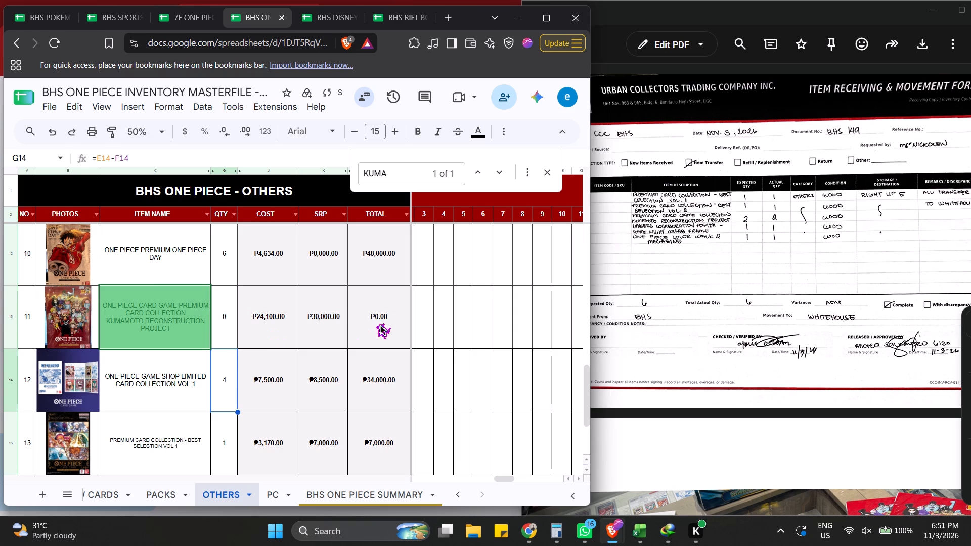
pyautogui.click(226, 317)
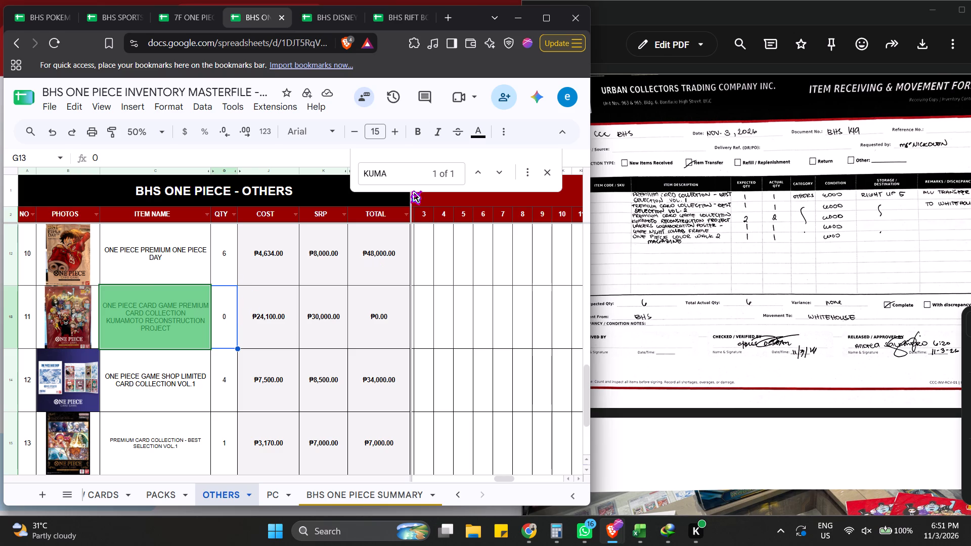
# Select the current search term in the OTHERS sheet to start a search for another item.
pyautogui.moveTo(403, 171); pyautogui.dragTo(356, 169)
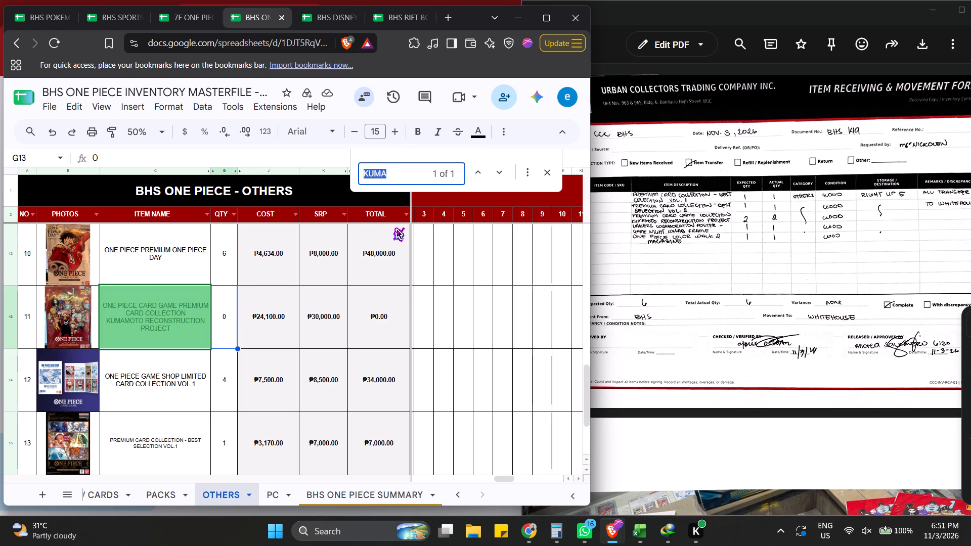
# Search the OTHERS sheet for SE and set the quantity of Premium Card Collection - Best Selection Vol.1 to 0.
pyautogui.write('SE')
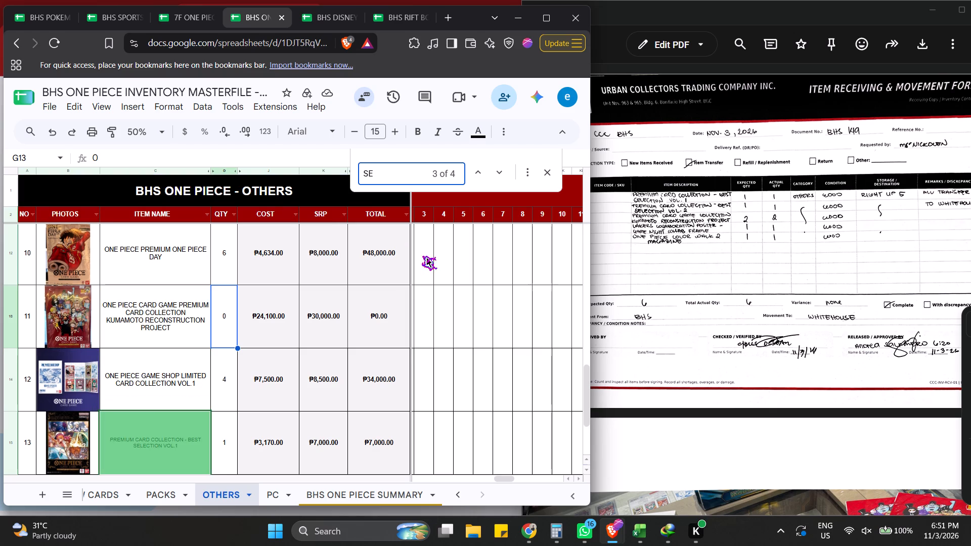
pyautogui.scroll(-3, 350, 383)
pyautogui.click(223, 405)
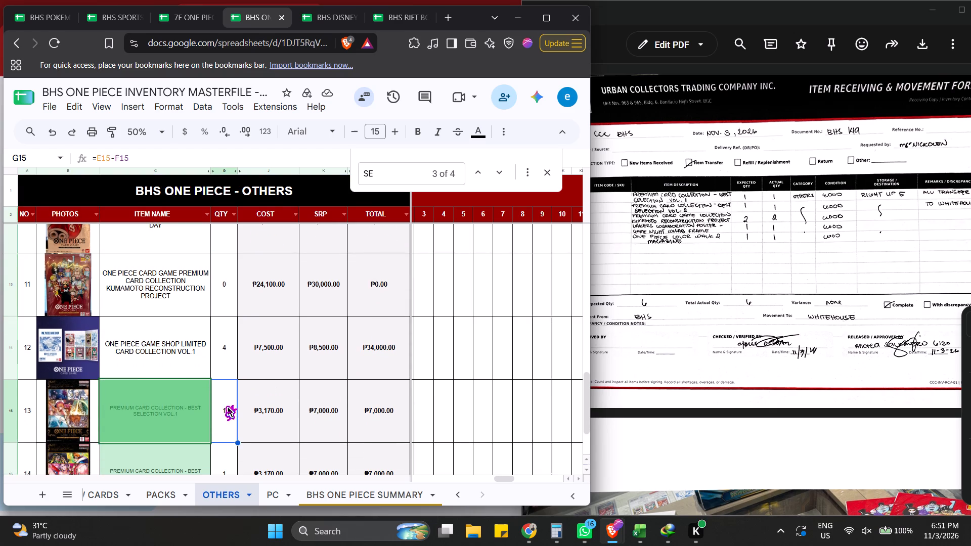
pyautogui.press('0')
pyautogui.press('Return')
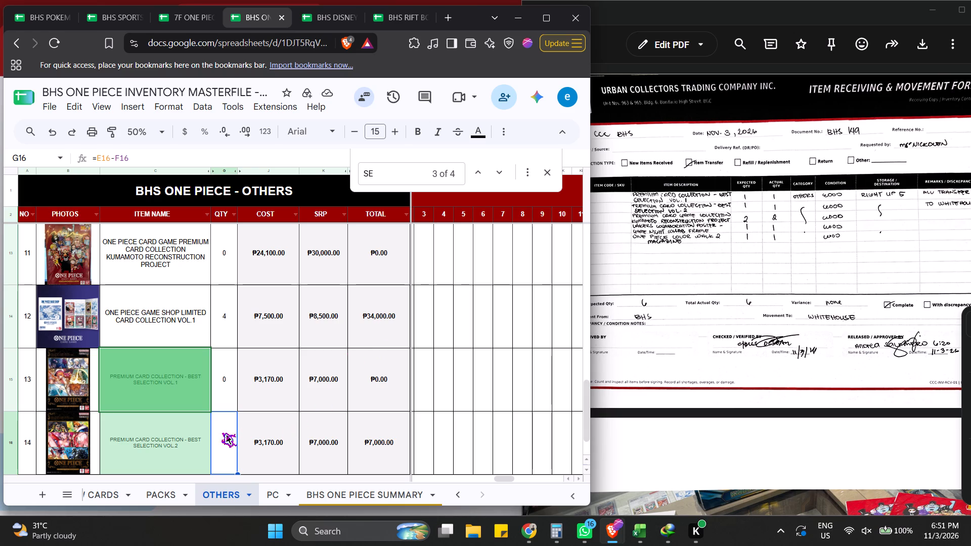
# Set the quantity of Premium Card Collection - Best Selection Vol.2 to 0 in the OTHERS sheet.
pyautogui.scroll(-3, 239, 379)
pyautogui.click(230, 409)
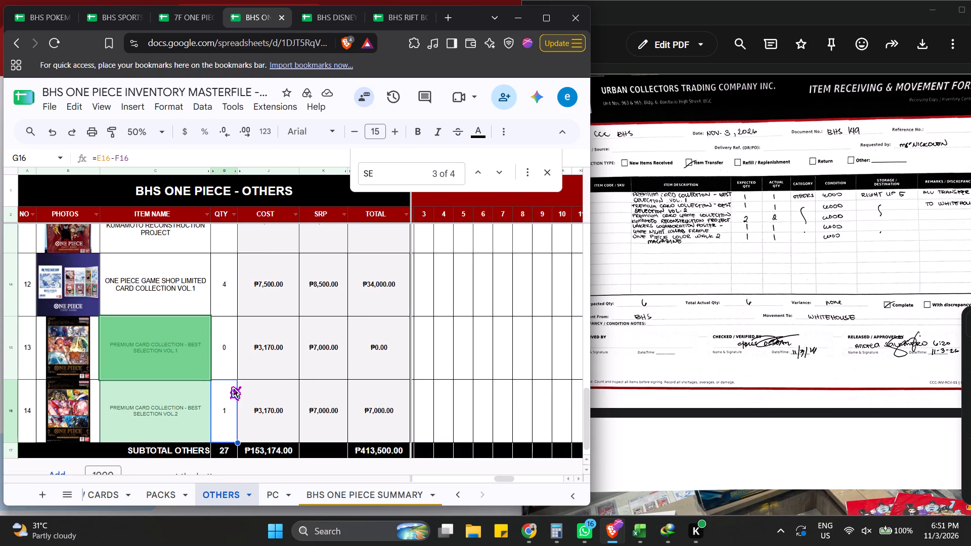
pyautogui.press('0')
pyautogui.press('Return')
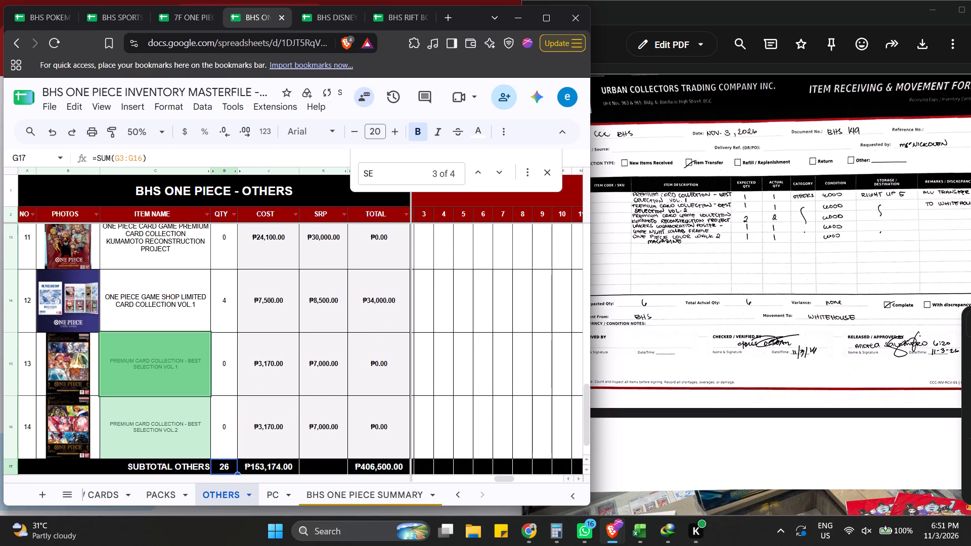
# Review the updated OTHERS rows against the items and photos on the BHS 149 item receiving and movement form.
pyautogui.scroll(1, 232, 405)
pyautogui.scroll(-3, 235, 401)
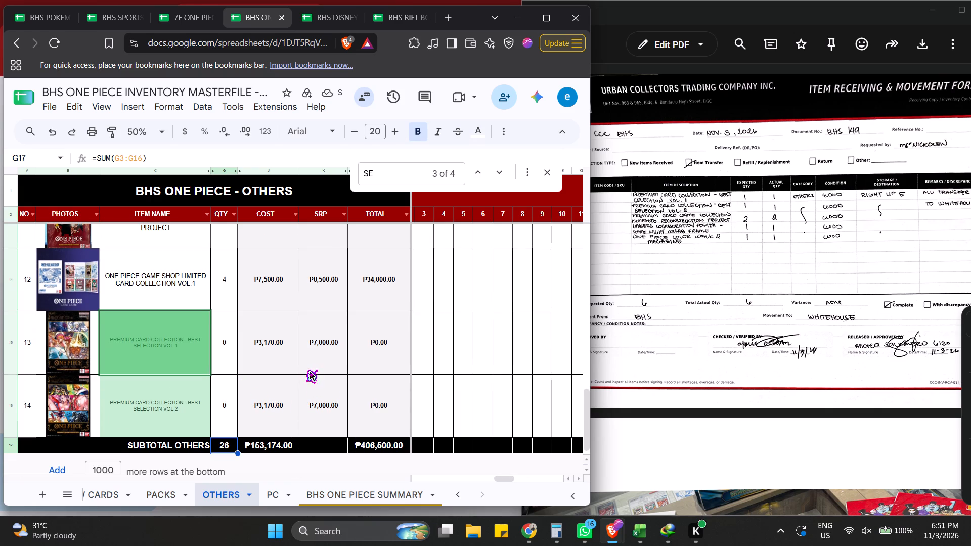
pyautogui.scroll(-3, 757, 380)
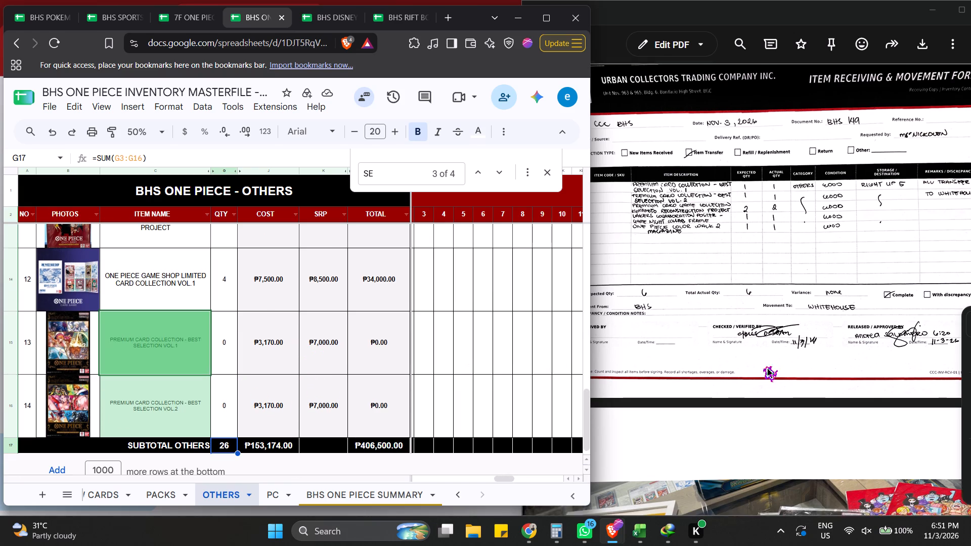
pyautogui.scroll(-8, 763, 366)
pyautogui.scroll(-12, 798, 439)
pyautogui.scroll(12, 809, 415)
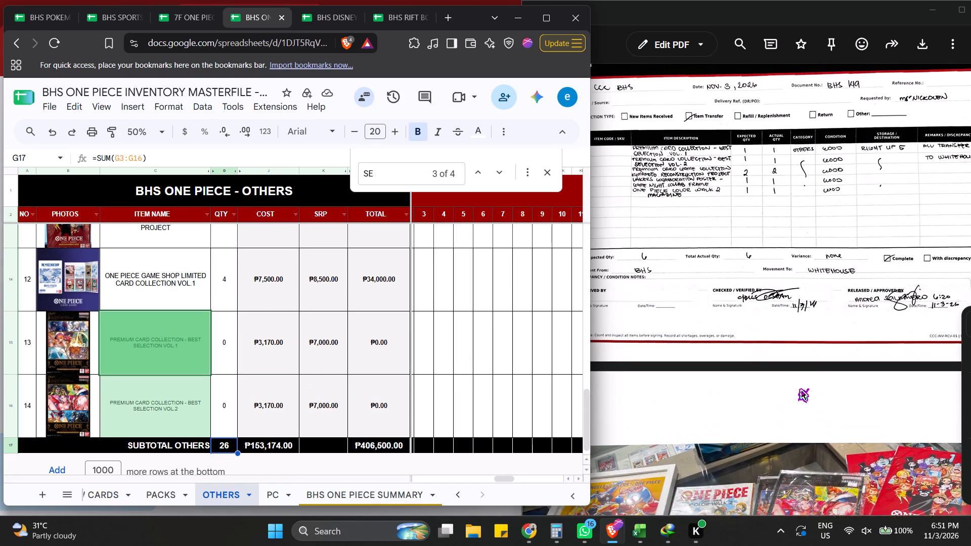
pyautogui.scroll(6, 797, 388)
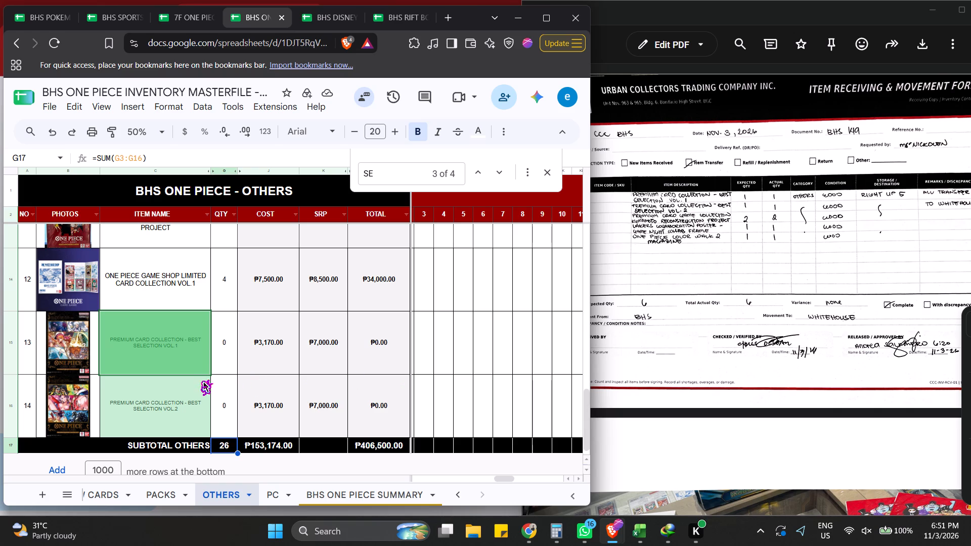
pyautogui.click(251, 358)
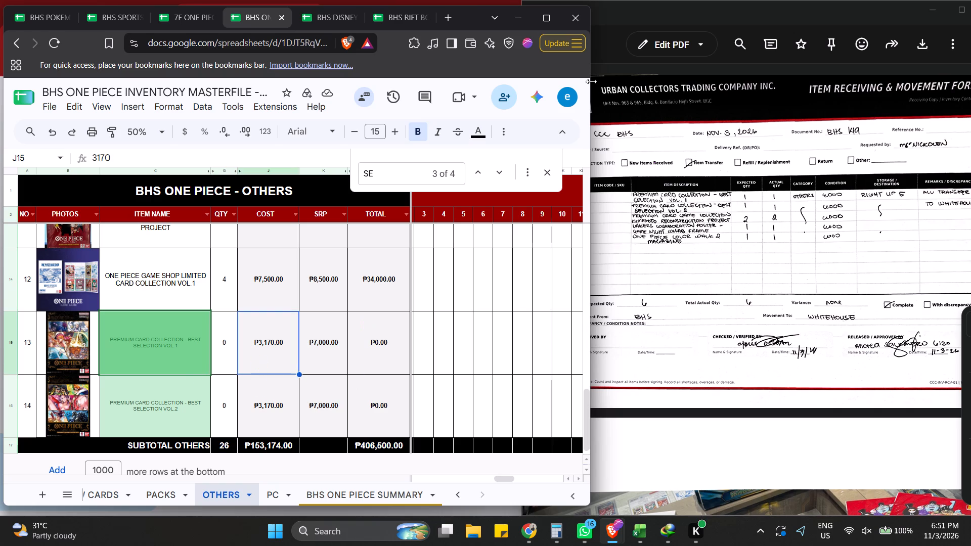
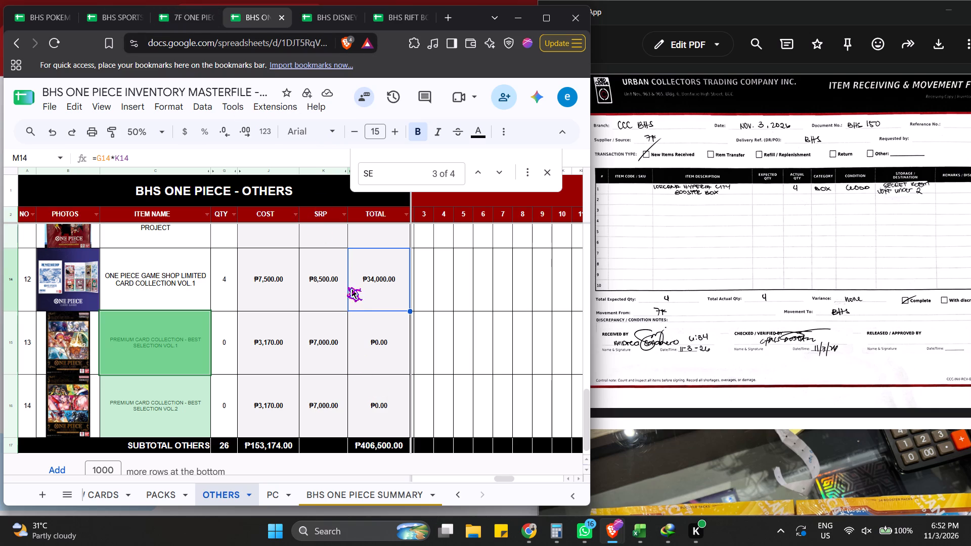
# Switch to the BHS Rift Bound inventory masterfile.
pyautogui.click(394, 15)
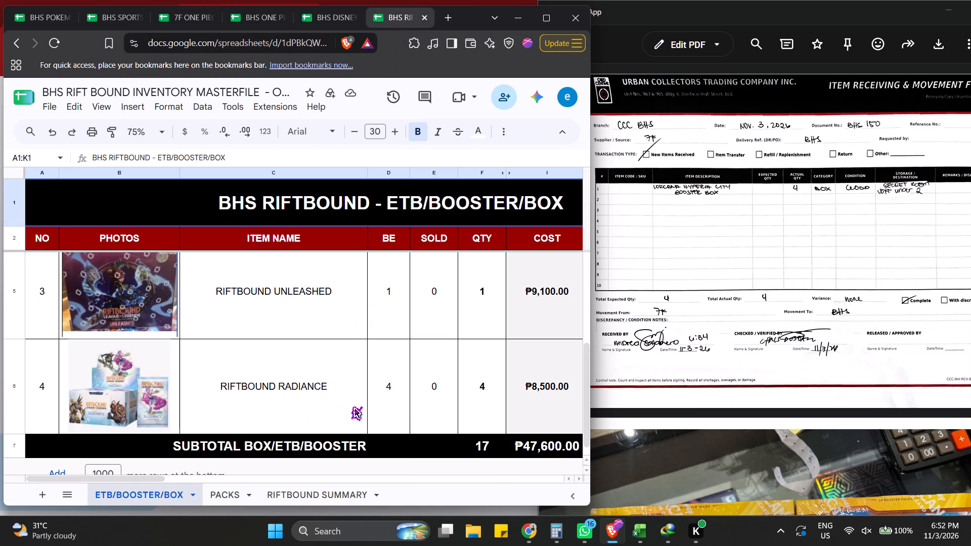
# In the BHS Disney masterfile, set the BE quantity of the Lorcana Hyperia City Booster Box to =8.
pyautogui.click(329, 20)
pyautogui.scroll(-3, 319, 332)
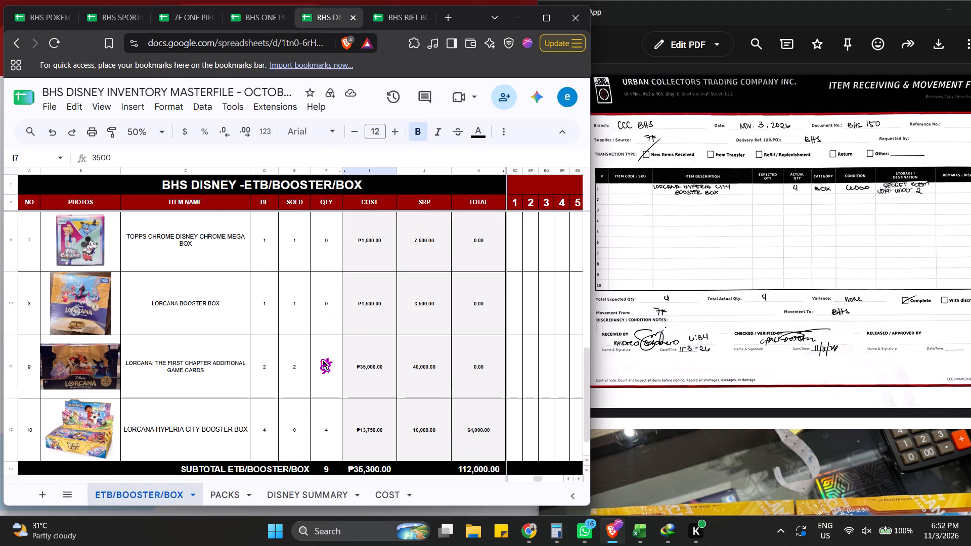
pyautogui.scroll(-7, 318, 358)
pyautogui.scroll(2, 312, 400)
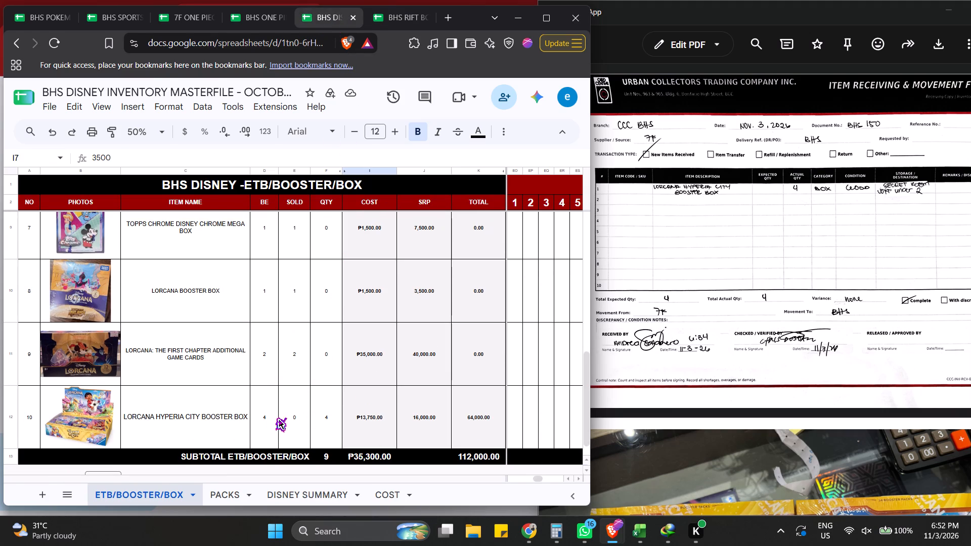
pyautogui.click(270, 417)
pyautogui.click(179, 156)
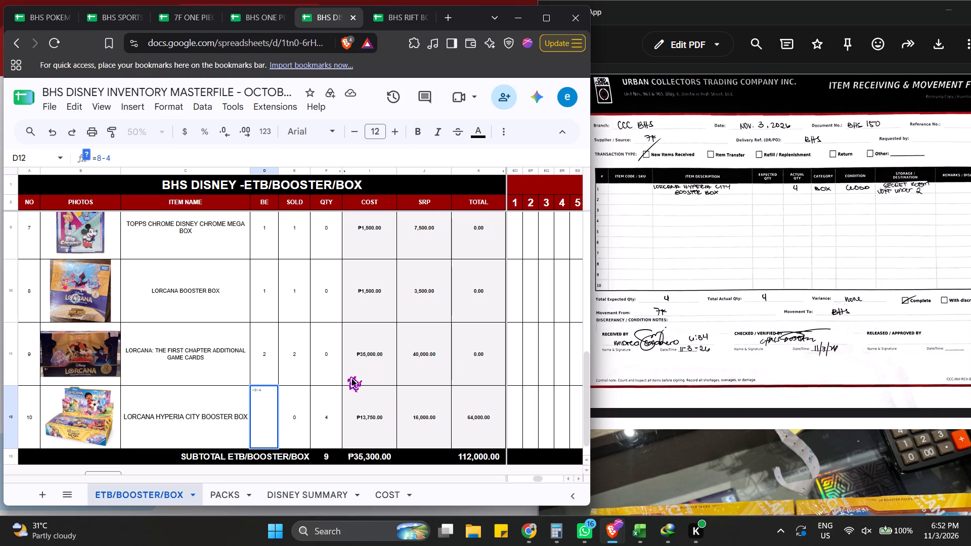
pyautogui.click(326, 403)
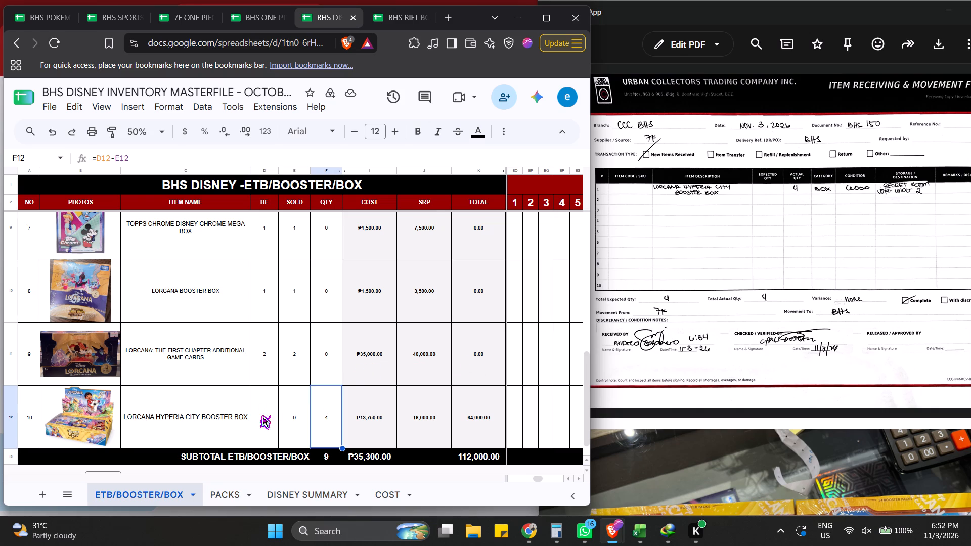
pyautogui.click(258, 415)
pyautogui.click(126, 163)
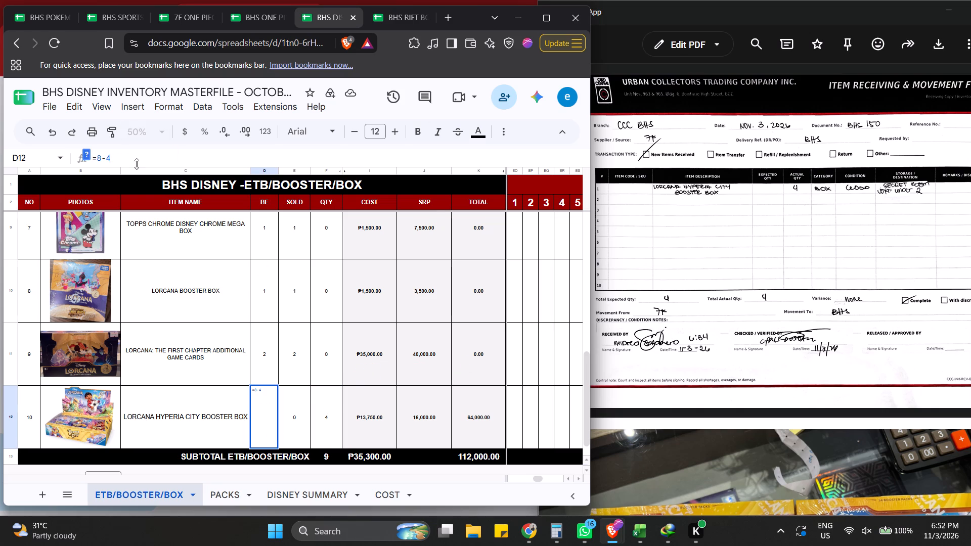
pyautogui.press('BackSpace')
pyautogui.press('BackSpace')
pyautogui.press('Return')
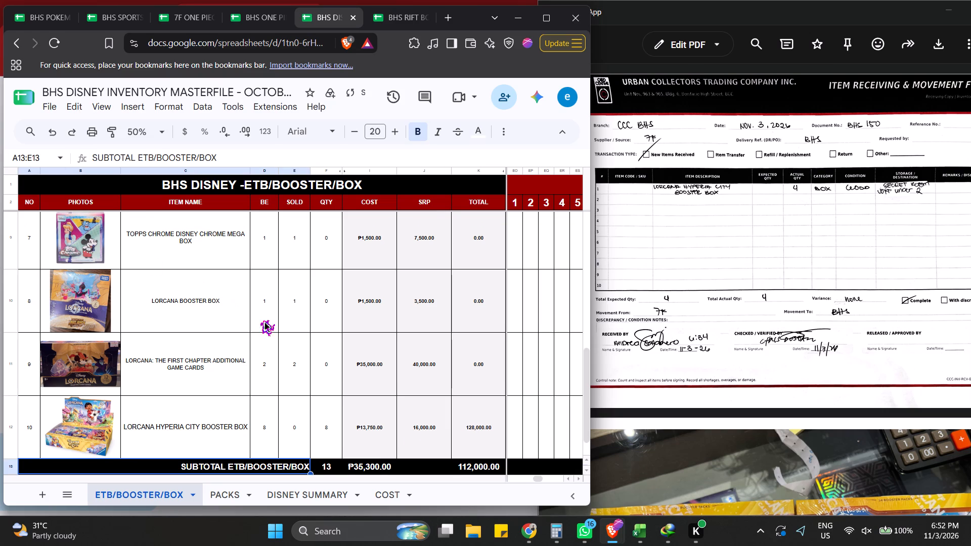
# Review the Disney ETB/BOOSTER/BOX rows against the Lorcana box photo attached to the movement form, and return to the Rift Bound masterfile.
pyautogui.scroll(-4, 337, 401)
pyautogui.scroll(-9, 868, 383)
pyautogui.scroll(-16, 817, 413)
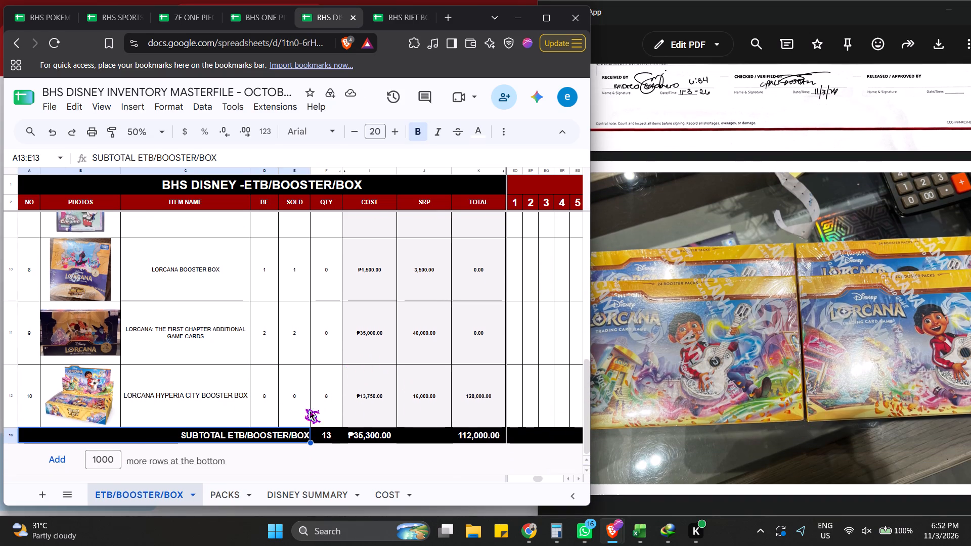
pyautogui.scroll(9, 267, 403)
pyautogui.scroll(8, 312, 415)
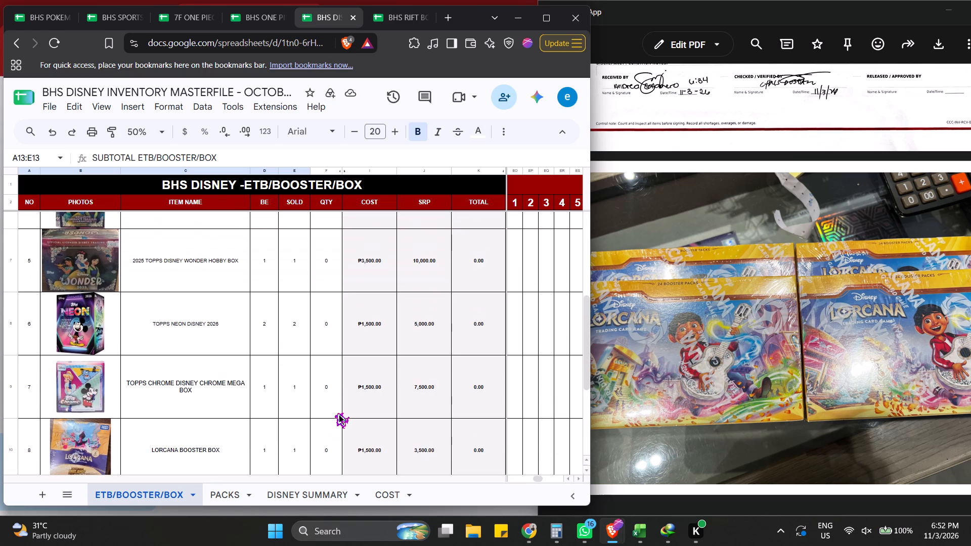
pyautogui.scroll(4, 334, 413)
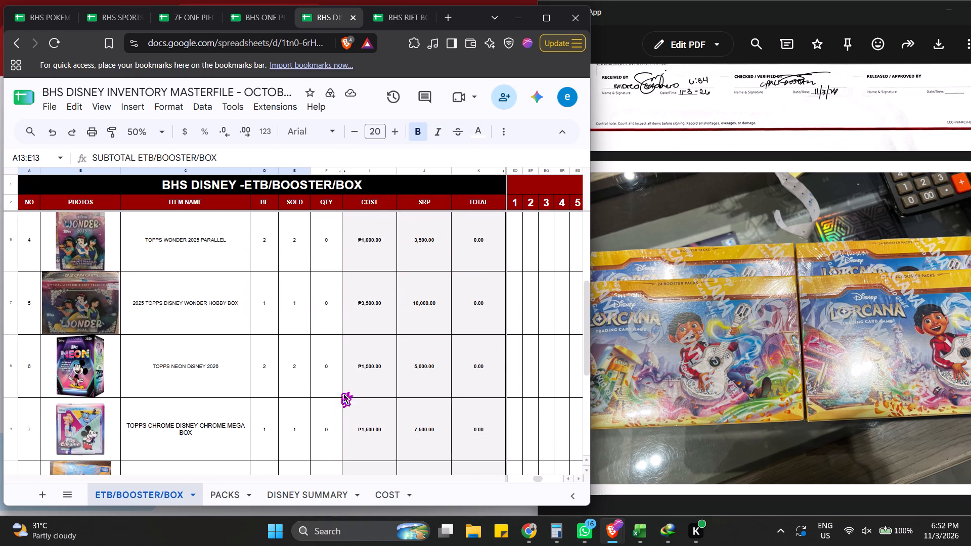
pyautogui.click(221, 491)
pyautogui.click(162, 492)
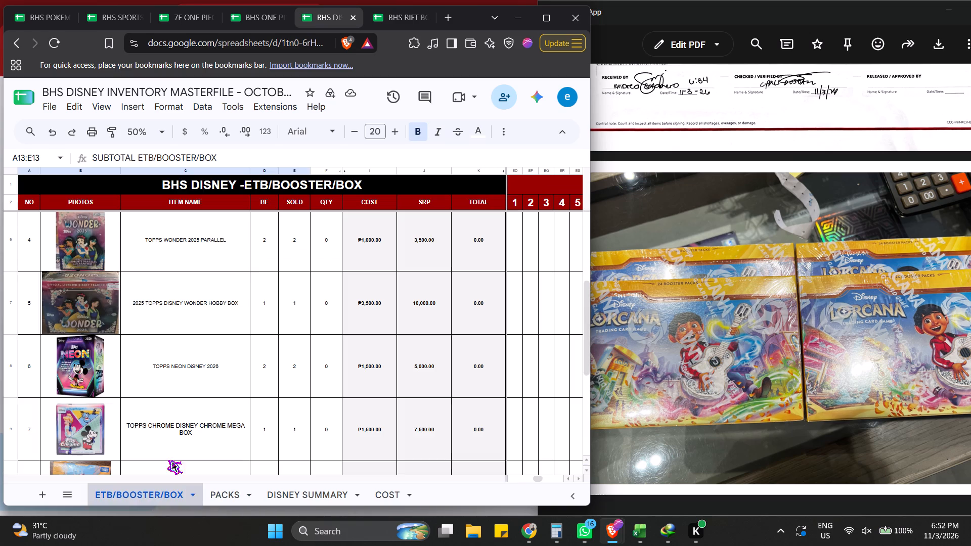
pyautogui.click(385, 15)
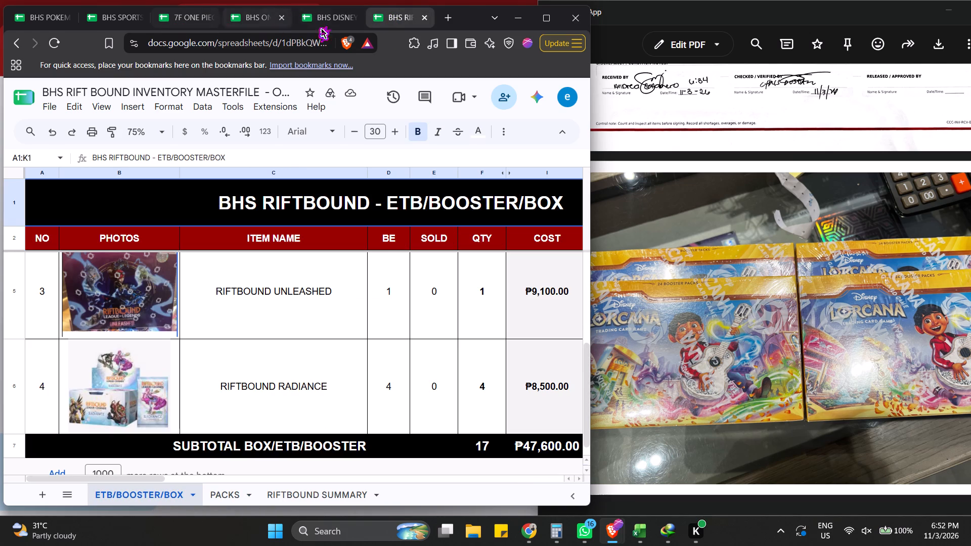
# Switch to the BHS_DETAILED DAILY SALES_NOVEMBER 2026 spreadsheet, browse its August sales and close the SIGNATURE search.
pyautogui.click(607, 534)
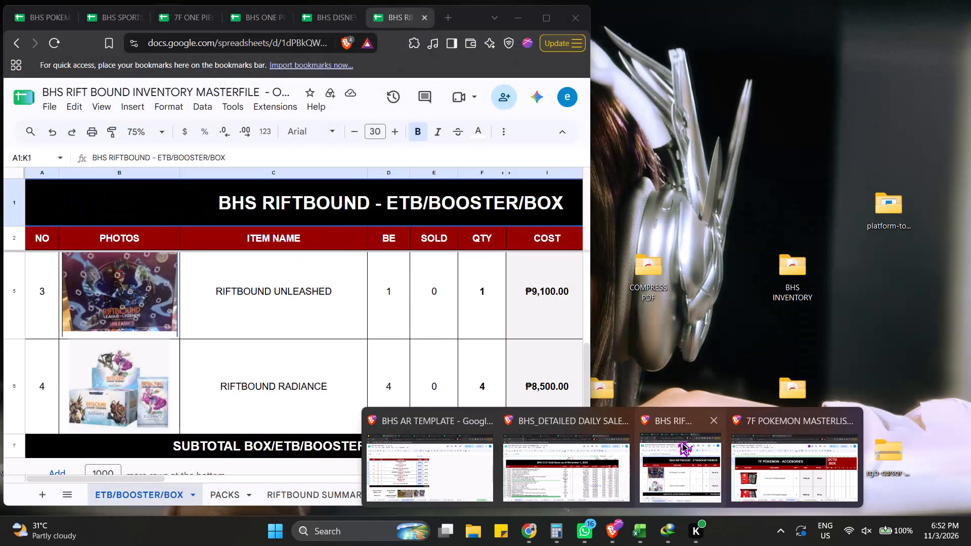
pyautogui.click(551, 453)
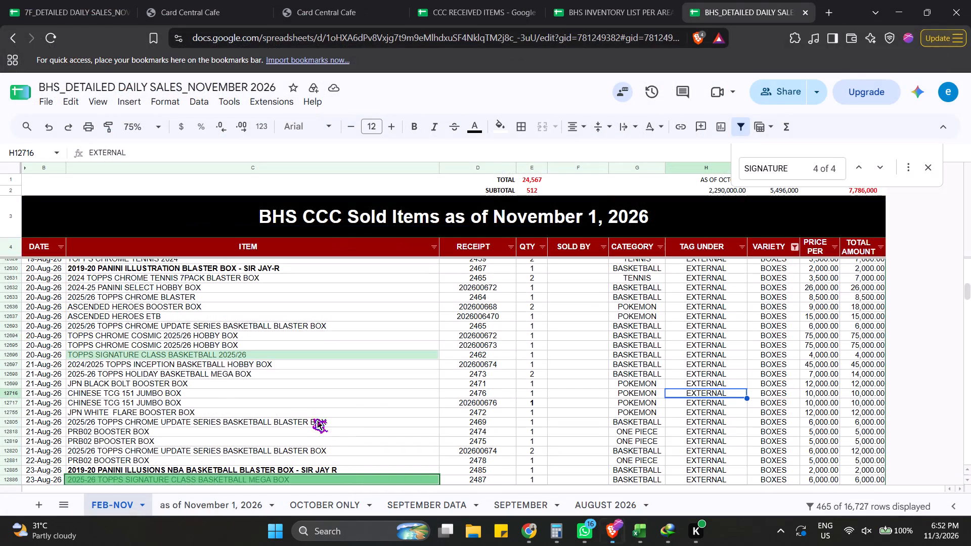
pyautogui.scroll(-14, 143, 370)
pyautogui.click(366, 405)
pyautogui.scroll(-5, 412, 378)
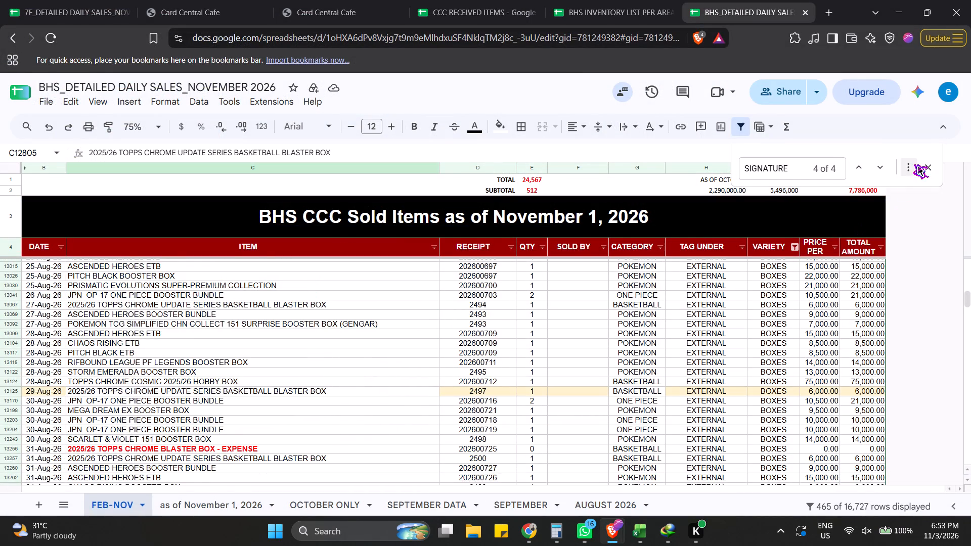
pyautogui.click(926, 166)
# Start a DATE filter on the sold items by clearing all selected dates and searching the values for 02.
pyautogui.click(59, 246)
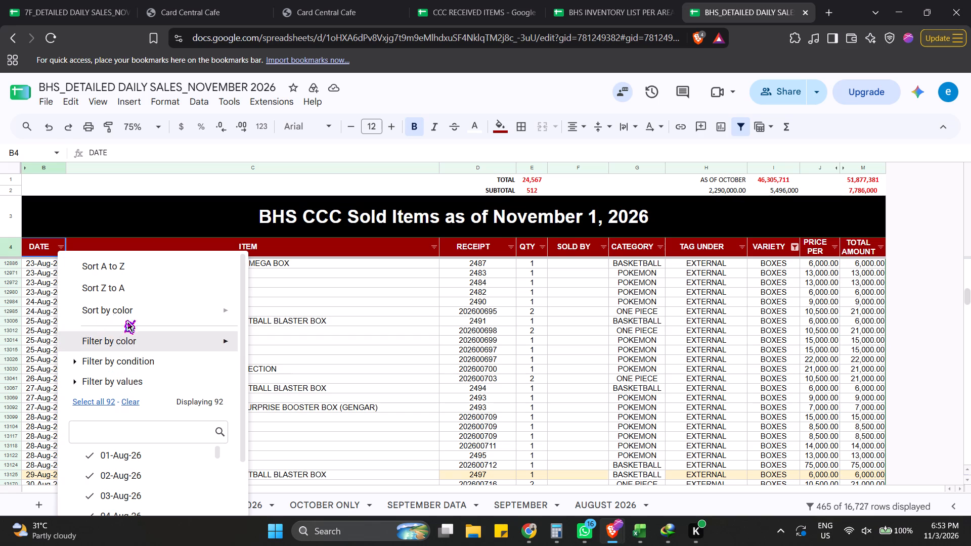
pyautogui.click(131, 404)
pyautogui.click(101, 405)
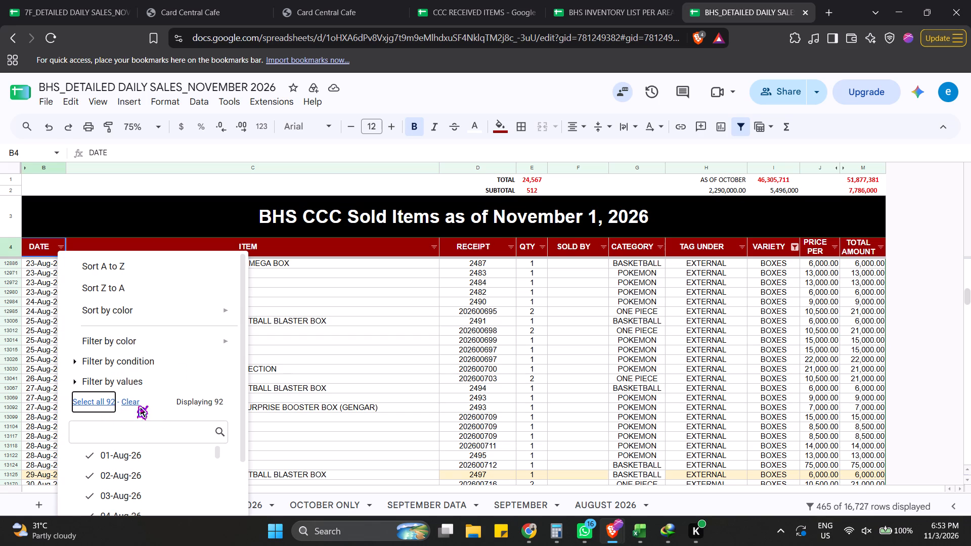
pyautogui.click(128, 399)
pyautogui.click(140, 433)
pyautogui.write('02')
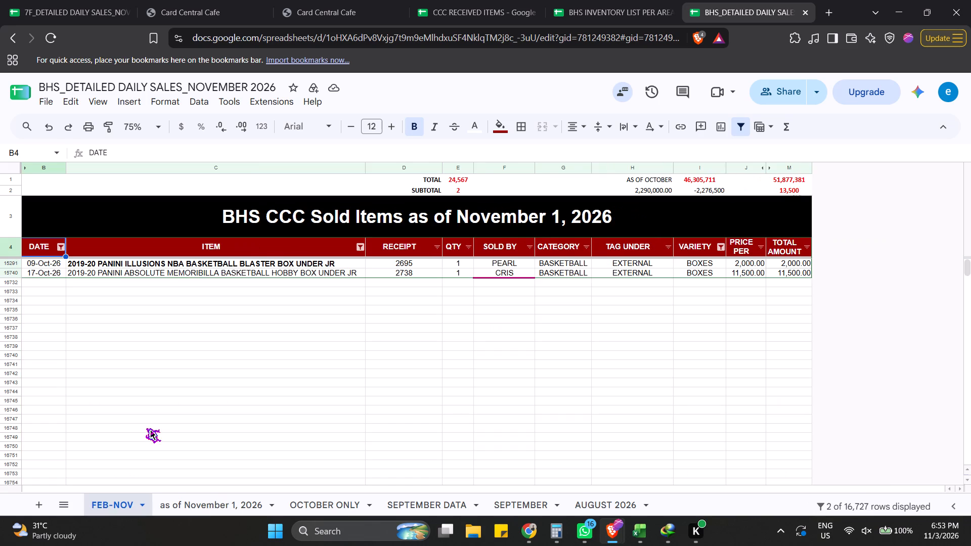
# Filter the VARIETY column of the sold items to show only GRADED CARDS.
pyautogui.click(720, 246)
pyautogui.click(608, 394)
pyautogui.click(604, 401)
pyautogui.click(573, 398)
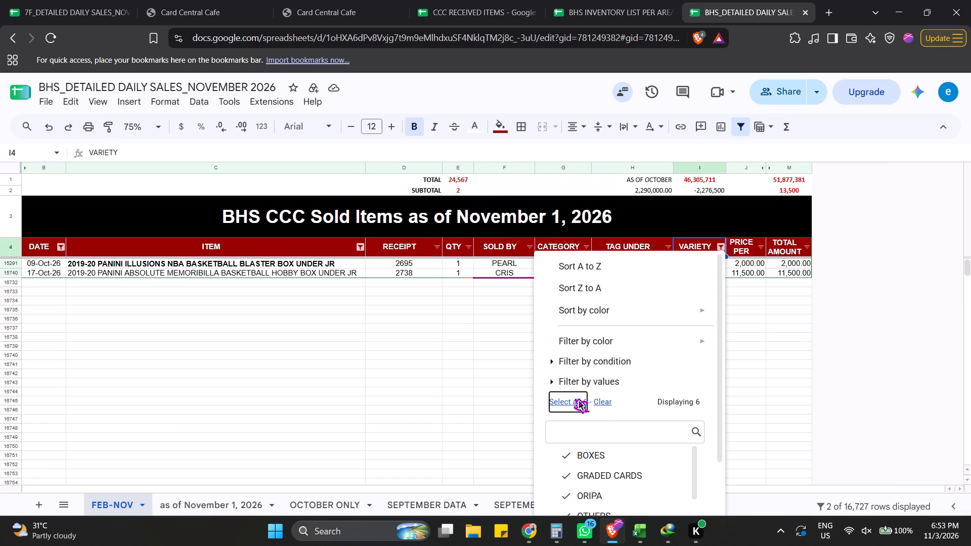
pyautogui.scroll(-4, 678, 421)
pyautogui.click(604, 338)
pyautogui.click(614, 414)
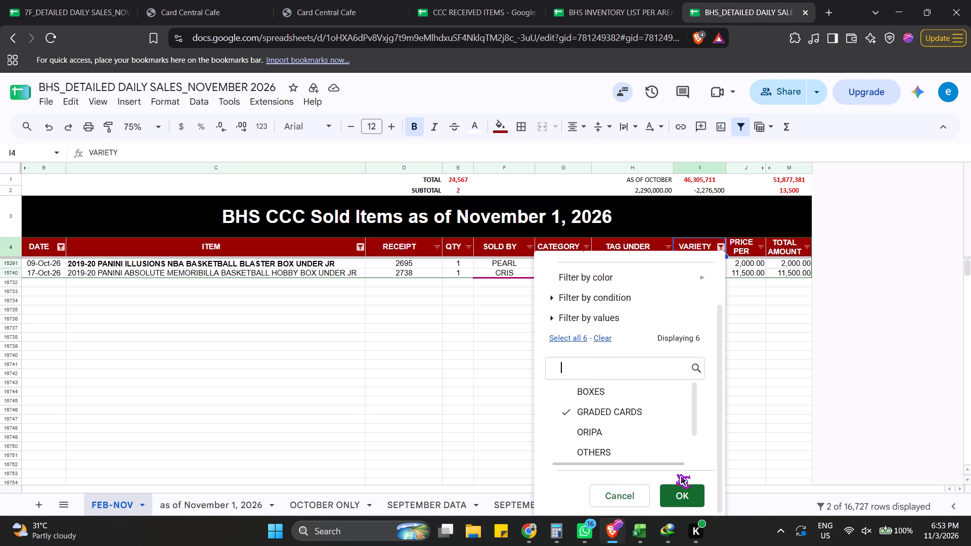
pyautogui.click(681, 493)
# Examine the latest October graded card sales at the end of the list, including the two One Piece Zoro cards.
pyautogui.click(626, 360)
pyautogui.scroll(-2, 147, 365)
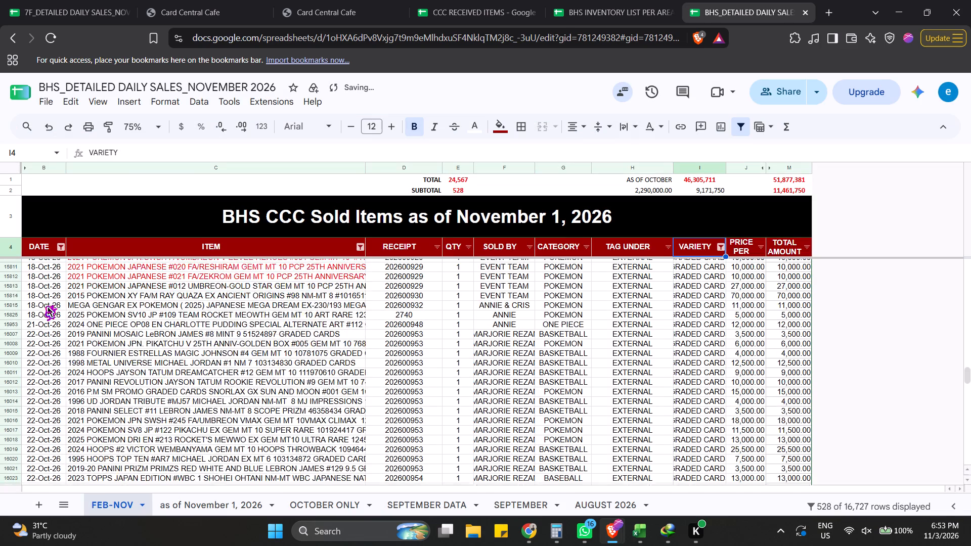
pyautogui.scroll(-2, 43, 305)
pyautogui.click(60, 249)
pyautogui.click(324, 385)
pyautogui.scroll(-2, 307, 399)
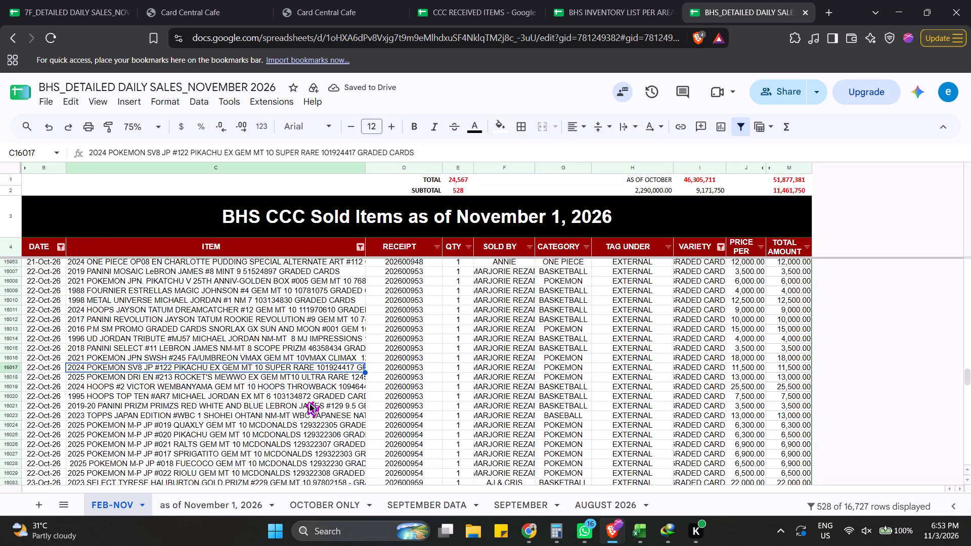
pyautogui.scroll(-10, 305, 401)
pyautogui.scroll(2, 373, 404)
pyautogui.click(337, 376)
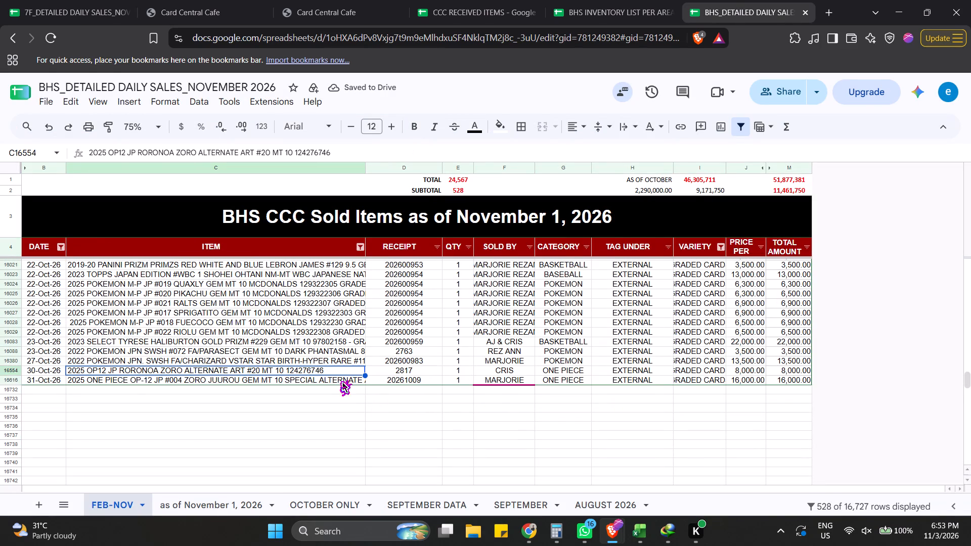
pyautogui.click(338, 380)
pyautogui.click(333, 376)
pyautogui.click(321, 376)
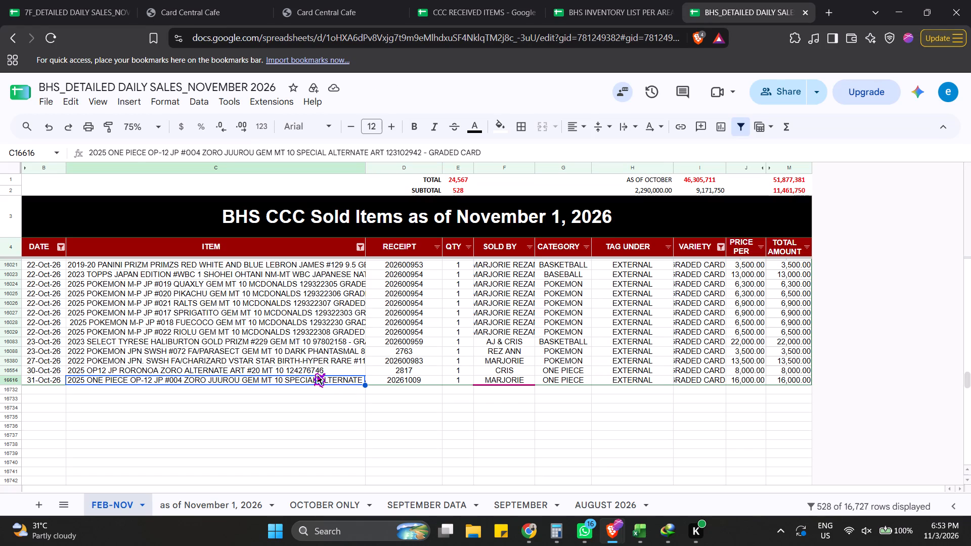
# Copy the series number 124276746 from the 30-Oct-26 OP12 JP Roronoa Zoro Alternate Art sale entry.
pyautogui.click(313, 373)
pyautogui.doubleClick(313, 373)
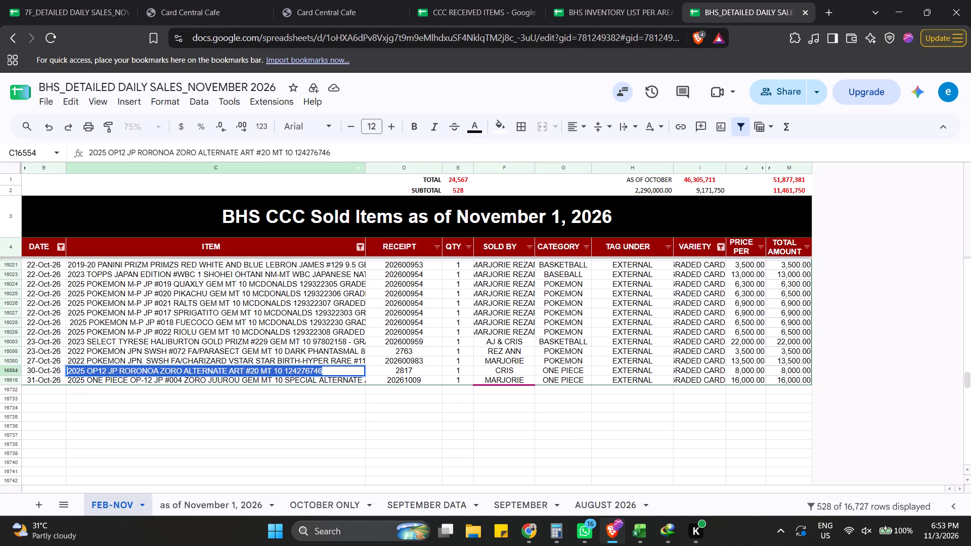
pyautogui.moveTo(335, 152); pyautogui.dragTo(295, 153)
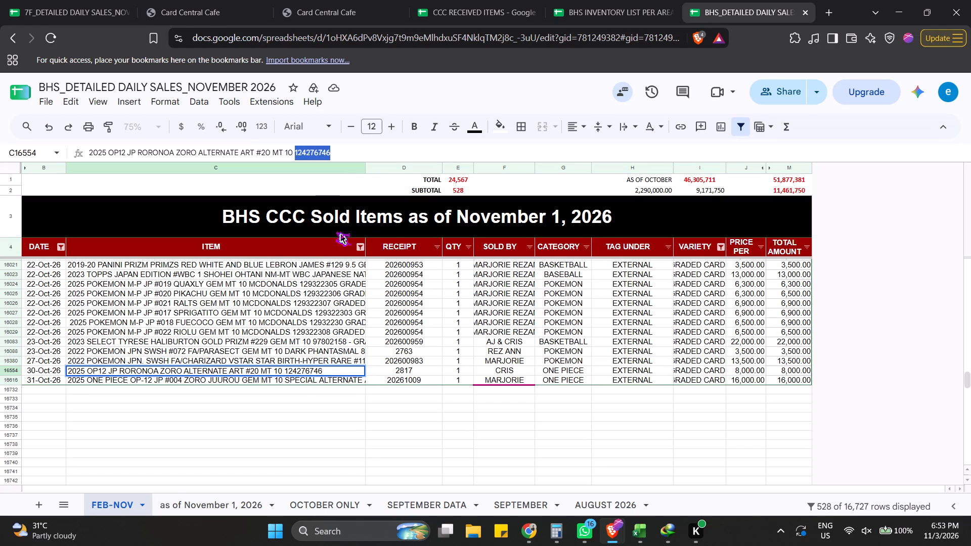
pyautogui.hotkey('ctrl', 'c')
pyautogui.click(274, 417)
# Search the RAW CARDS sheet of the BHS One Piece masterfile for the copied series number 124276746.
pyautogui.hotkey('alt', 'Tab')
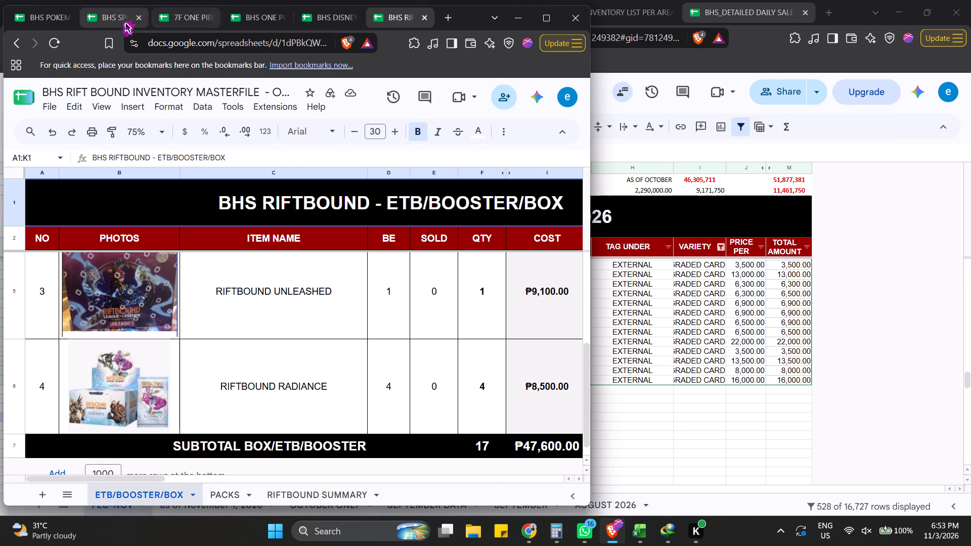
pyautogui.click(251, 21)
pyautogui.click(262, 21)
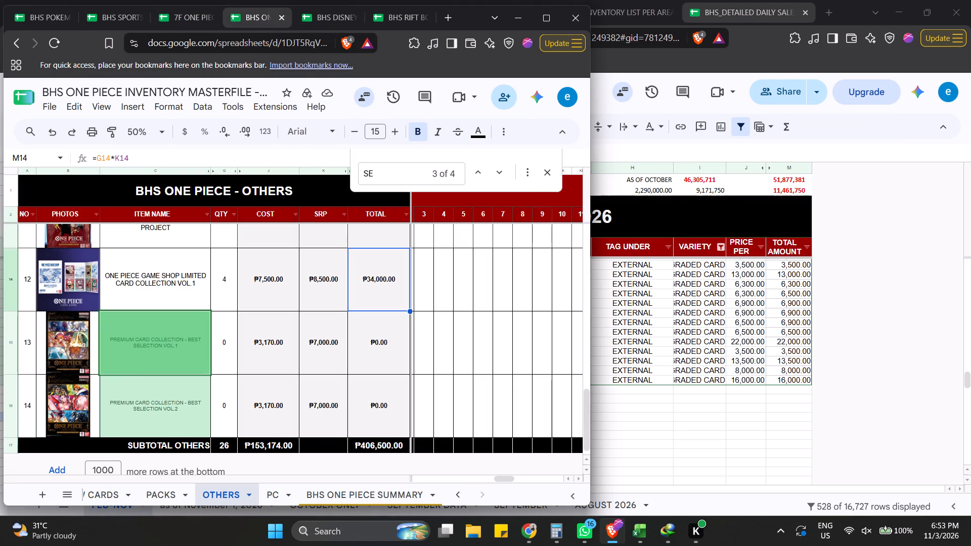
pyautogui.click(551, 172)
pyautogui.click(106, 492)
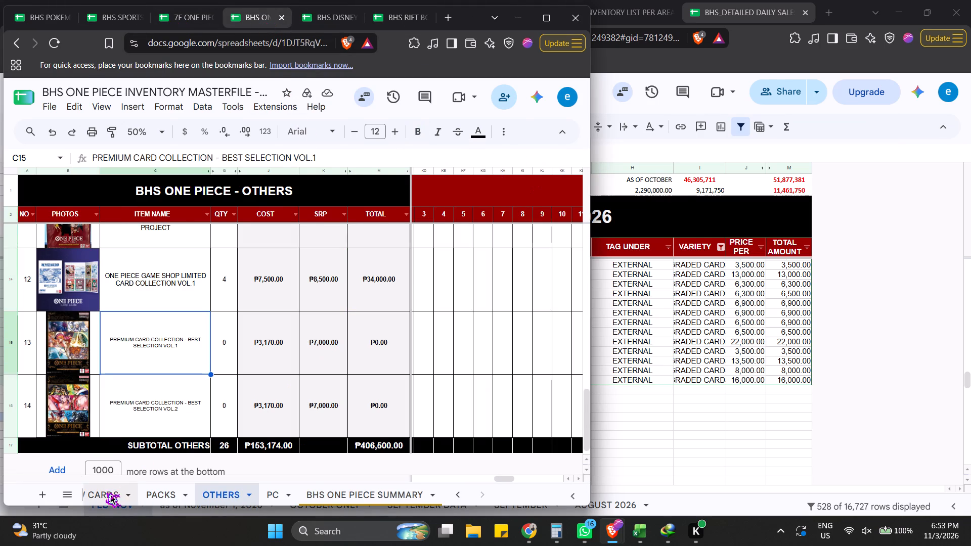
pyautogui.hotkey('ctrl', 'f')
pyautogui.hotkey('ctrl', 'v')
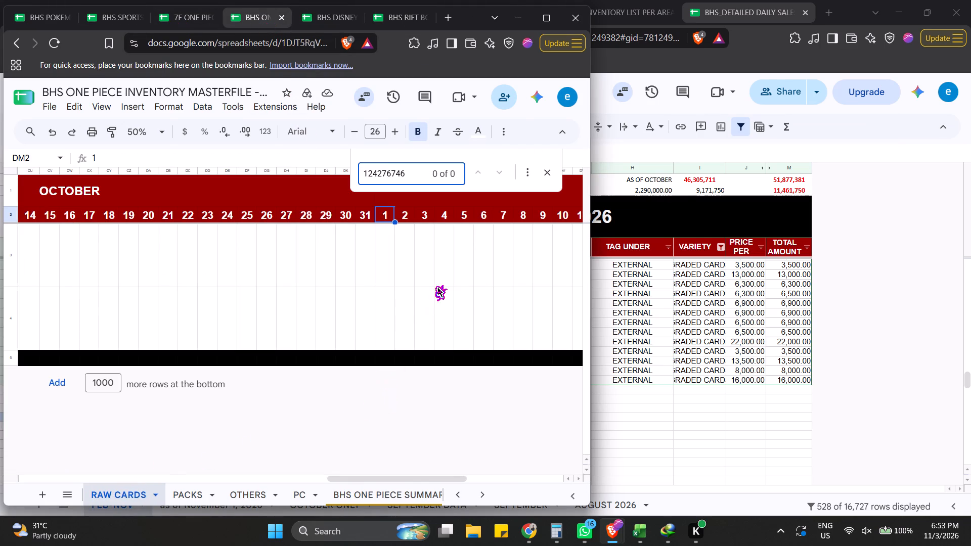
pyautogui.scroll(7, 370, 335)
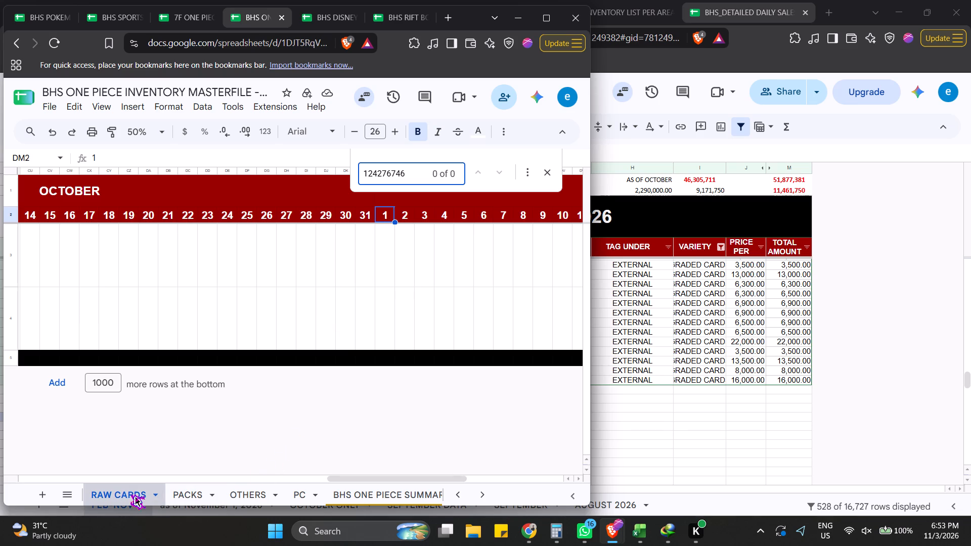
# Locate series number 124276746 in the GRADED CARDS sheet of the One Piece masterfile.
pyautogui.click(442, 490)
pyautogui.click(459, 495)
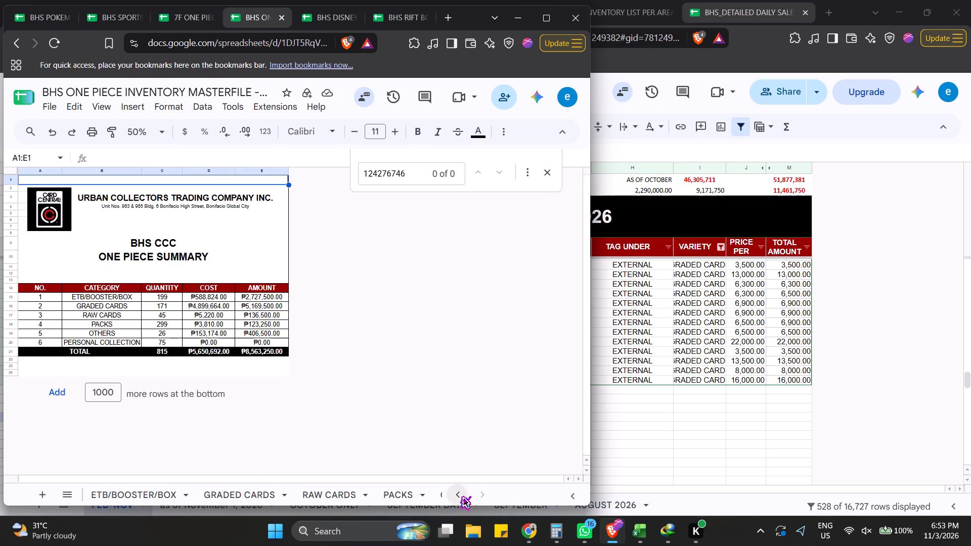
pyautogui.click(459, 495)
pyautogui.click(256, 498)
pyautogui.click(283, 343)
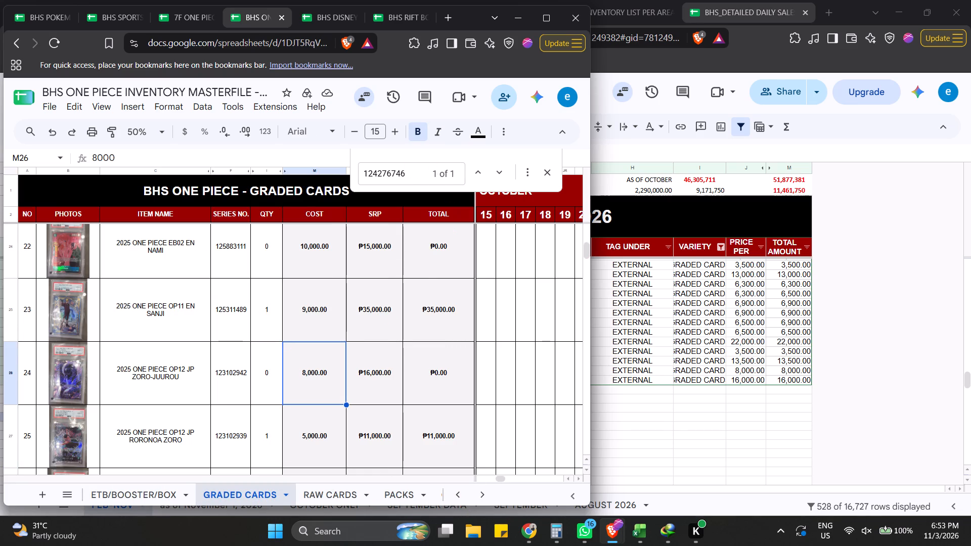
pyautogui.click(410, 167)
pyautogui.click(499, 170)
# Record a quantity of 1 under October 30 for the OP 12 JP Roronoa Zoro Alternate Art card, series number 124276746.
pyautogui.click(237, 453)
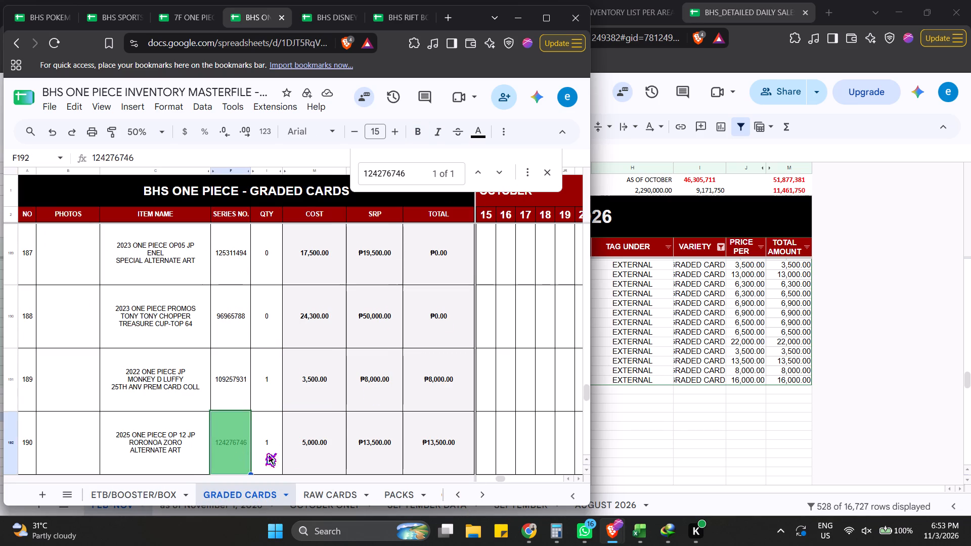
pyautogui.click(329, 448)
pyautogui.click(513, 423)
pyautogui.press('Tab')
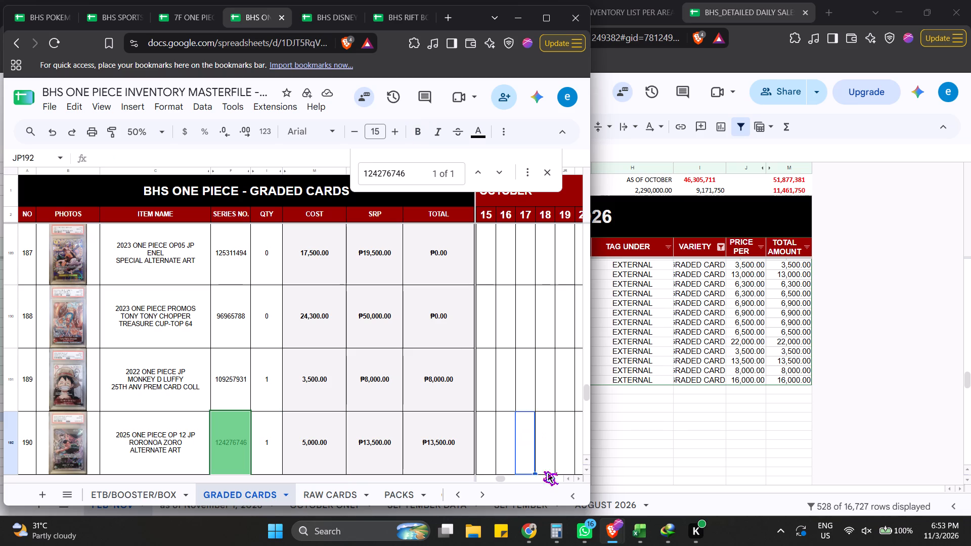
pyautogui.press('Tab')
pyautogui.press('Tab')
pyautogui.press('Tab')
pyautogui.press('Tab')
pyautogui.press('Tab')
pyautogui.press('Tab')
pyautogui.press('Tab')
pyautogui.press('Tab')
pyautogui.press('Tab')
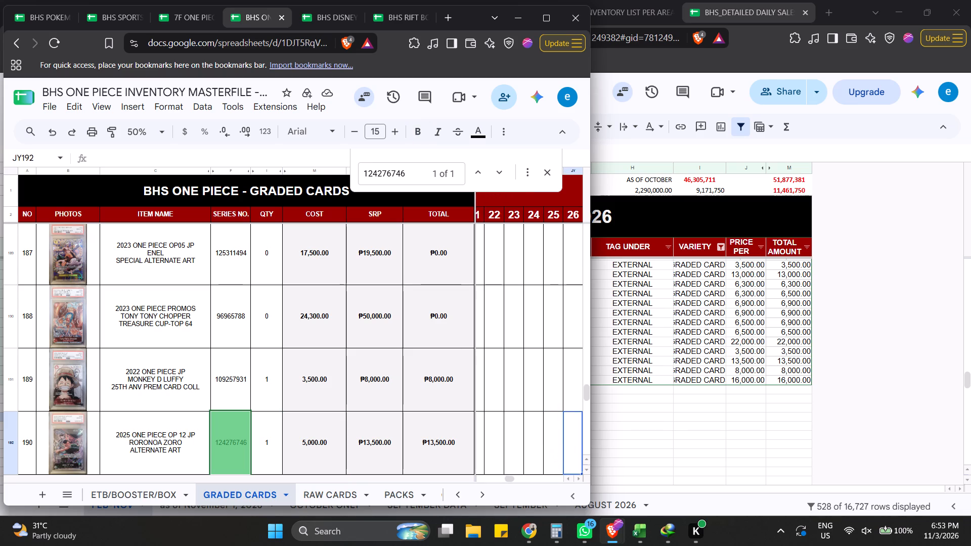
pyautogui.press('Tab')
pyautogui.press('Tab')
pyautogui.press('Tab')
pyautogui.press('Tab')
pyautogui.press('1')
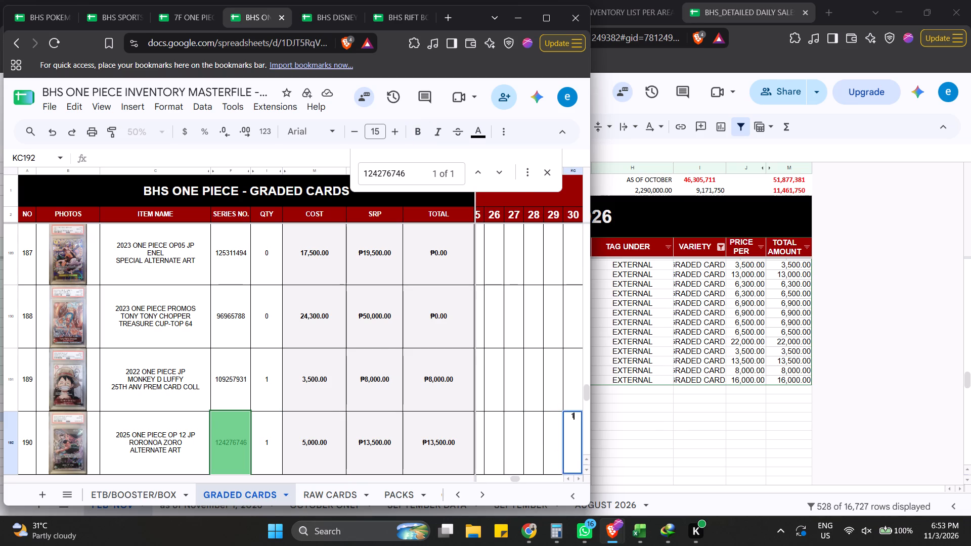
pyautogui.press('Return')
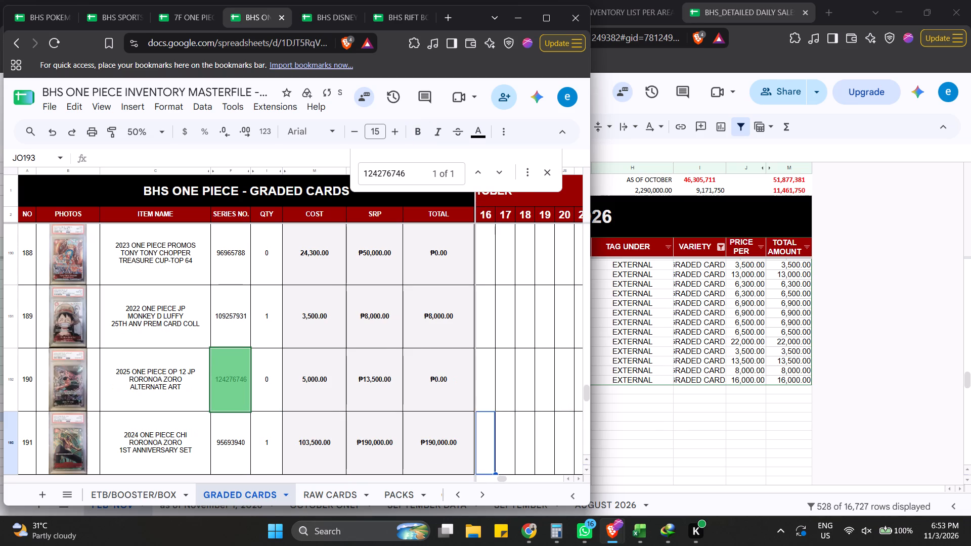
# Check the Zoro Alternate Art card's 30-Oct-26 sale price in the daily sales sheet and set its masterfile SRP to 8000.
pyautogui.hotkey('alt', 'Tab')
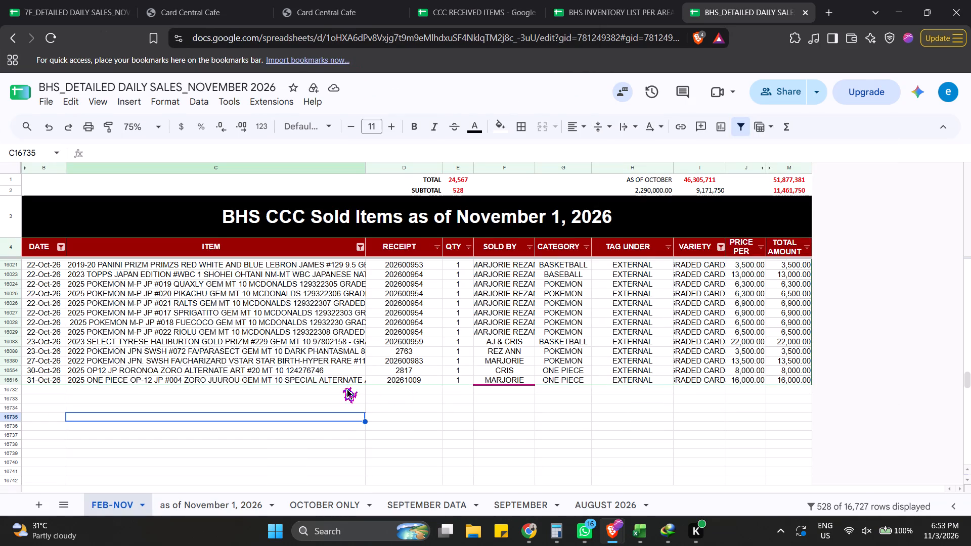
pyautogui.click(745, 372)
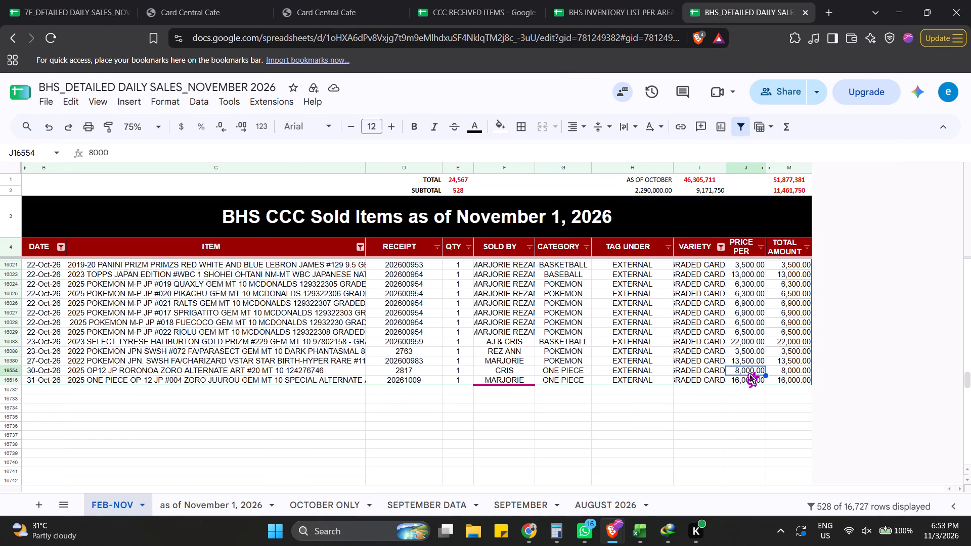
pyautogui.hotkey('alt', 'Tab')
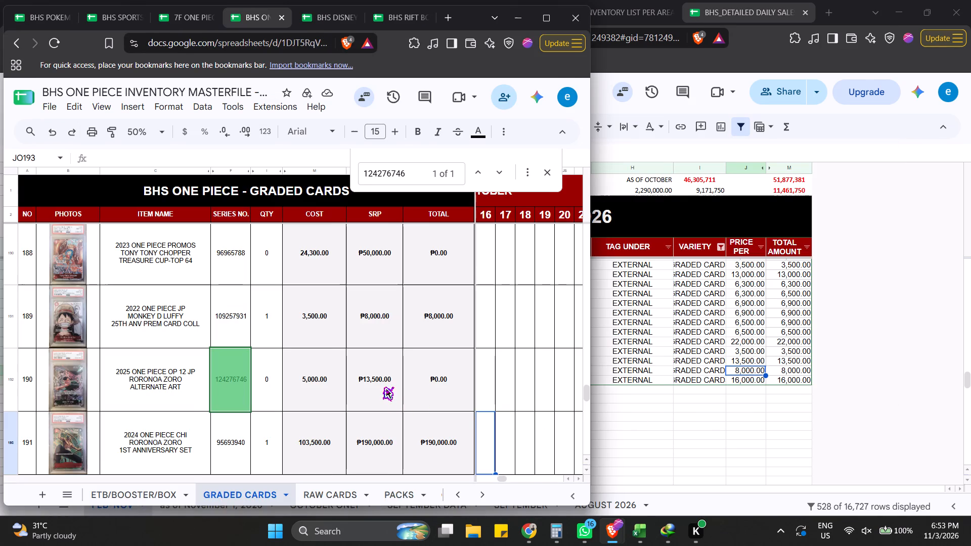
pyautogui.click(381, 386)
pyautogui.hotkey('alt', 'Tab')
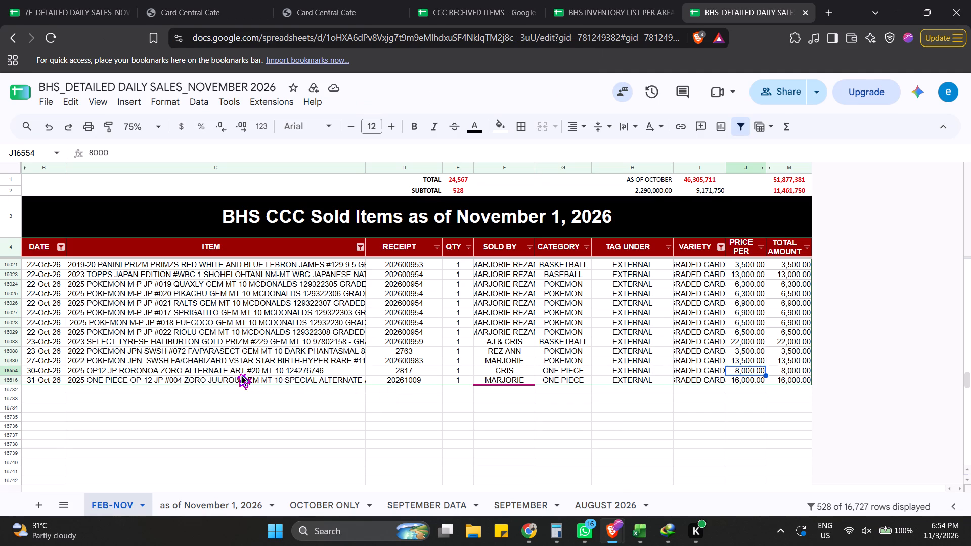
pyautogui.hotkey('alt', 'Tab')
pyautogui.hotkey('alt', 'Tab')
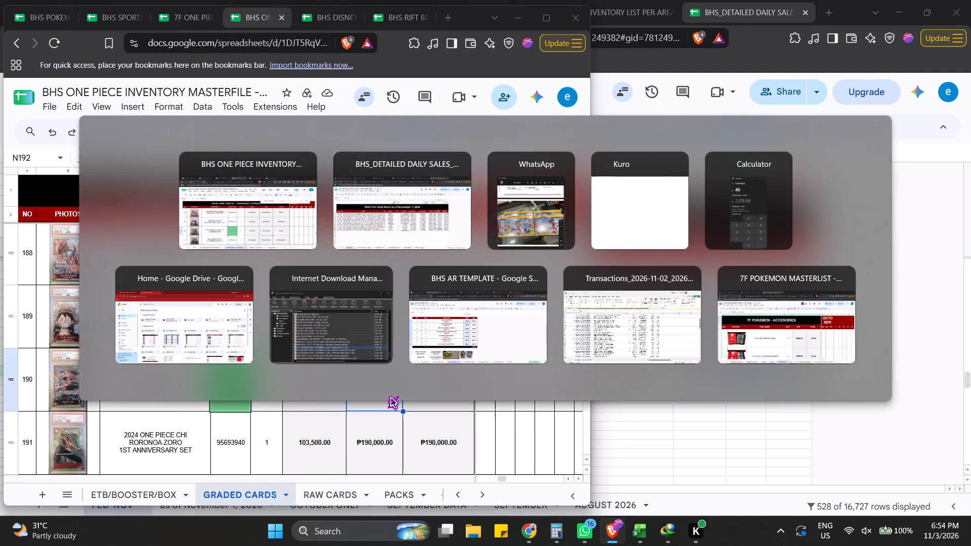
pyautogui.hotkey('alt', 'Tab')
pyautogui.click(390, 380)
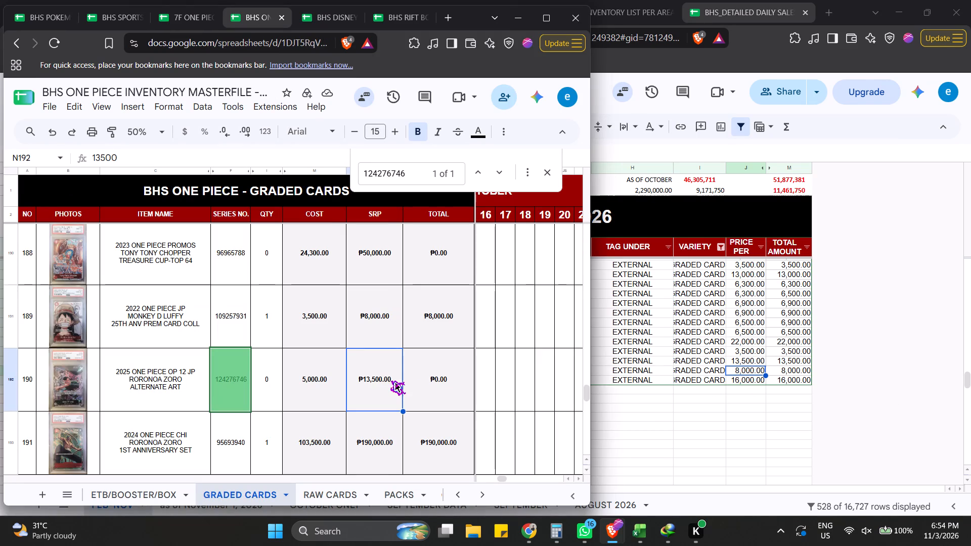
pyautogui.write('8000')
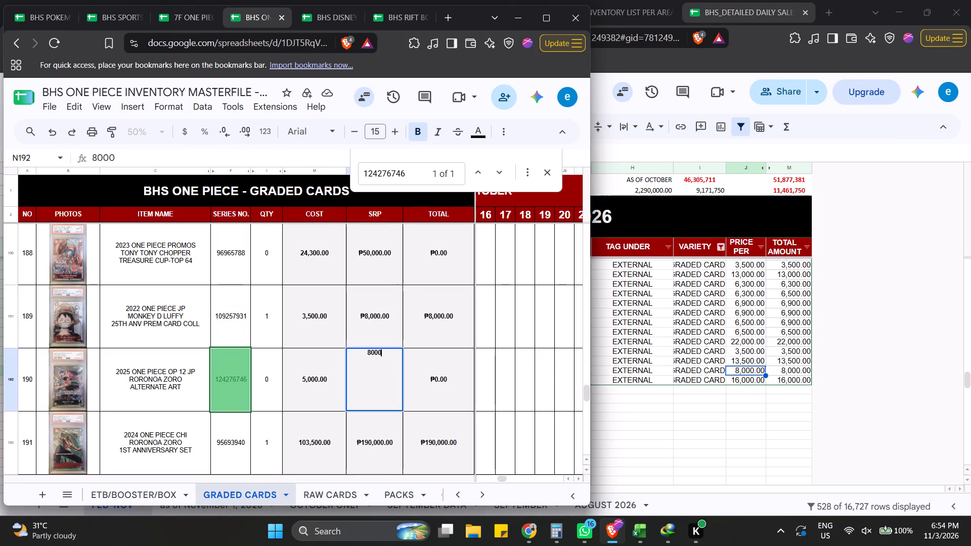
pyautogui.press('Return')
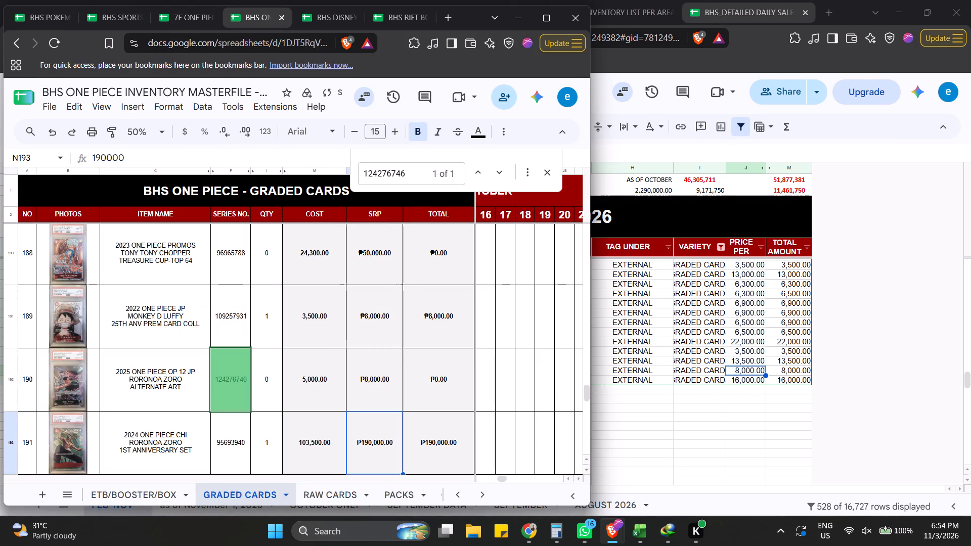
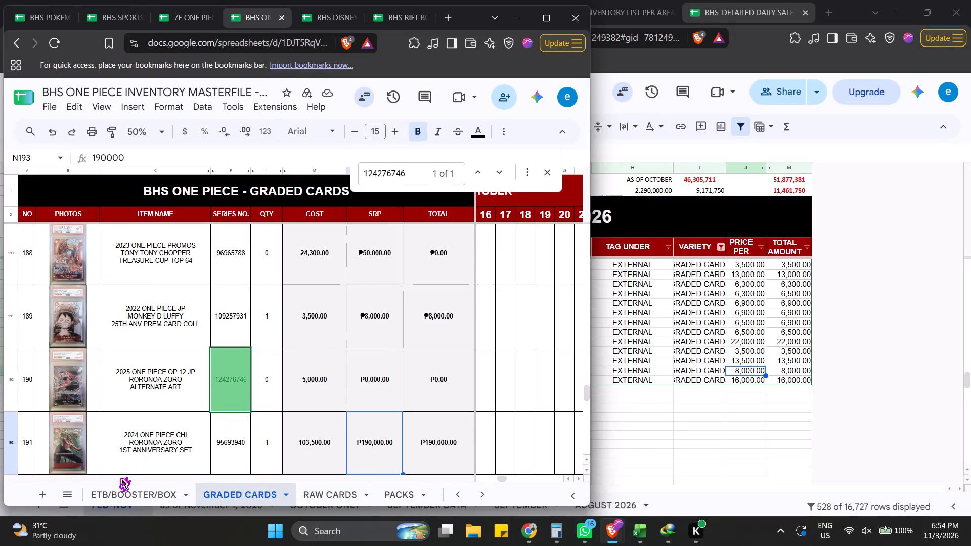
# Convert 86 US dollars to Philippine pesos in Calculator, and return to the One Piece masterfile.
pyautogui.click(559, 539)
pyautogui.doubleClick(356, 312)
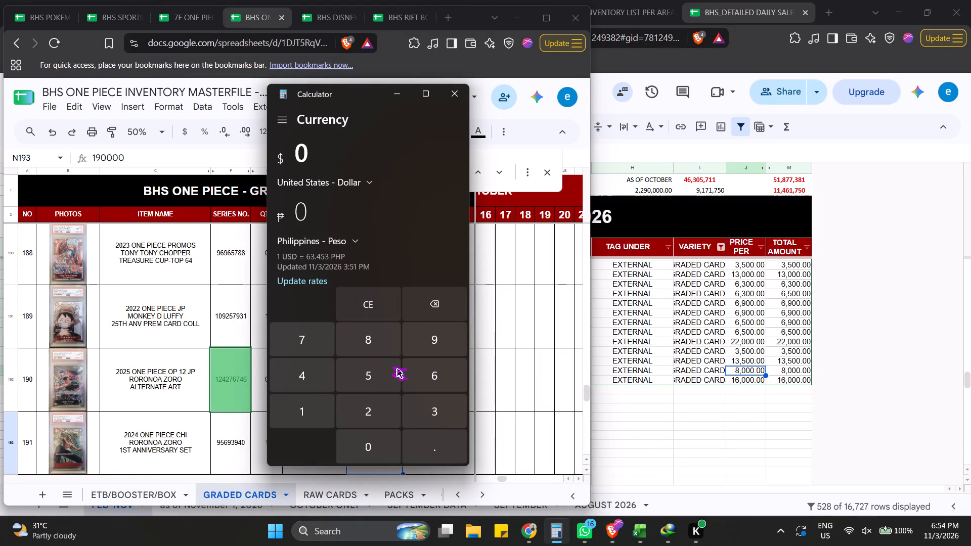
pyautogui.click(376, 358)
pyautogui.click(369, 308)
pyautogui.moveTo(369, 308); pyautogui.dragTo(369, 313)
pyautogui.click(369, 327)
pyautogui.click(441, 372)
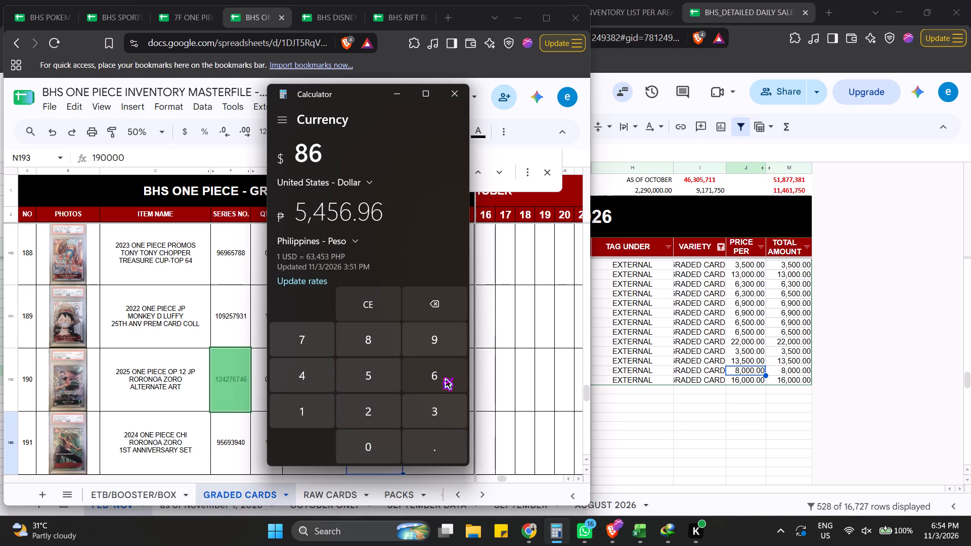
pyautogui.click(222, 376)
pyautogui.click(384, 386)
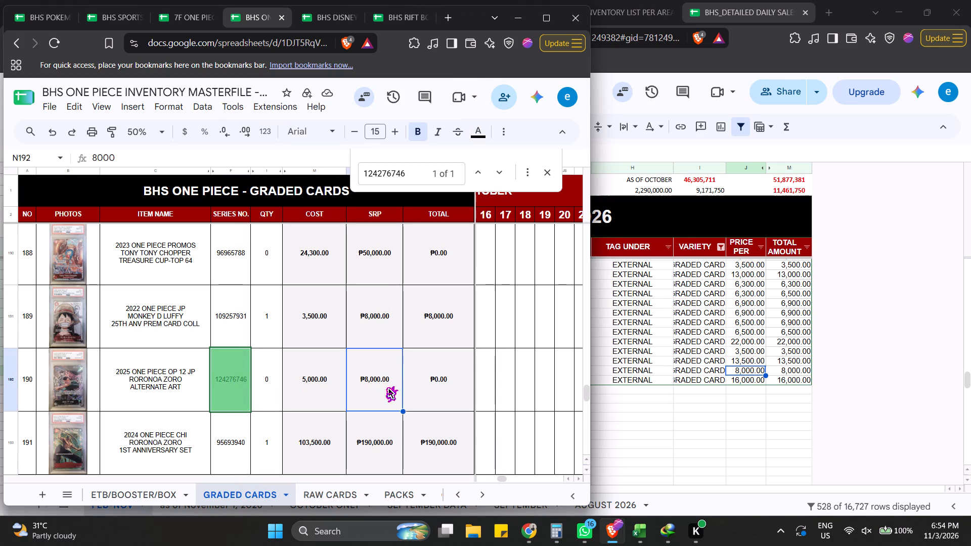
# Copy series number 76355940 from the 27-Oct-26 Charizard VSTAR sale and find it in the Pokemon masterfile's GRADED CARDS sheet.
pyautogui.click(701, 355)
pyautogui.click(307, 361)
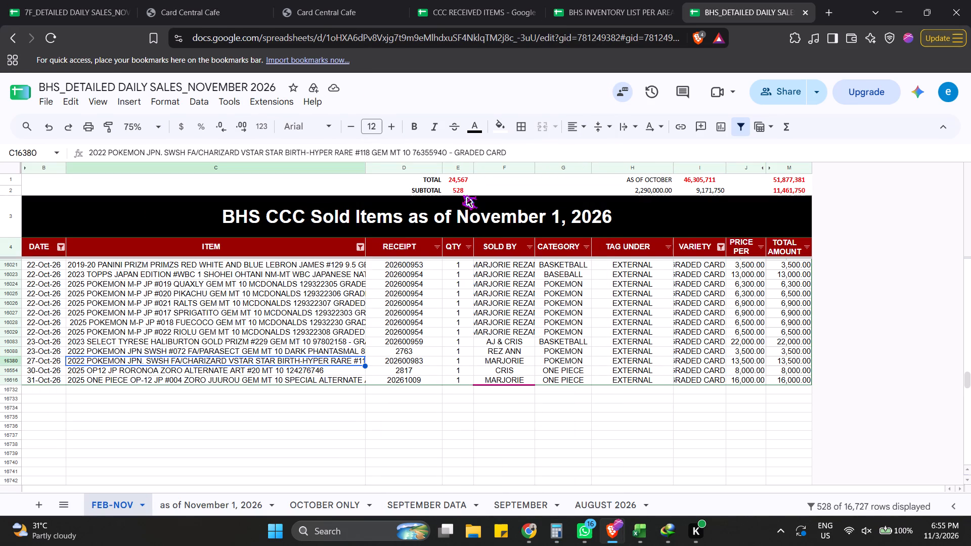
pyautogui.moveTo(446, 151); pyautogui.dragTo(424, 153)
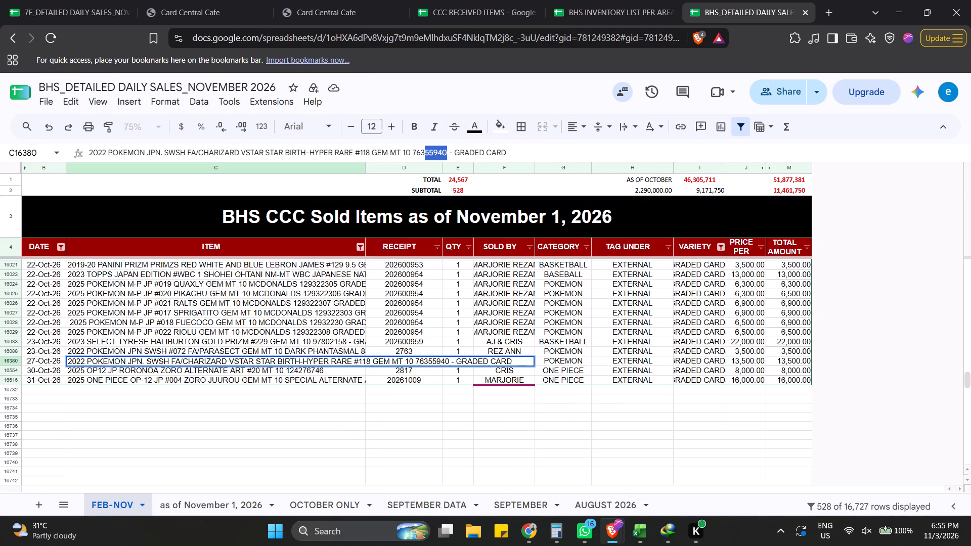
pyautogui.moveTo(424, 153); pyautogui.dragTo(414, 155)
pyautogui.hotkey('ctrl', 'c')
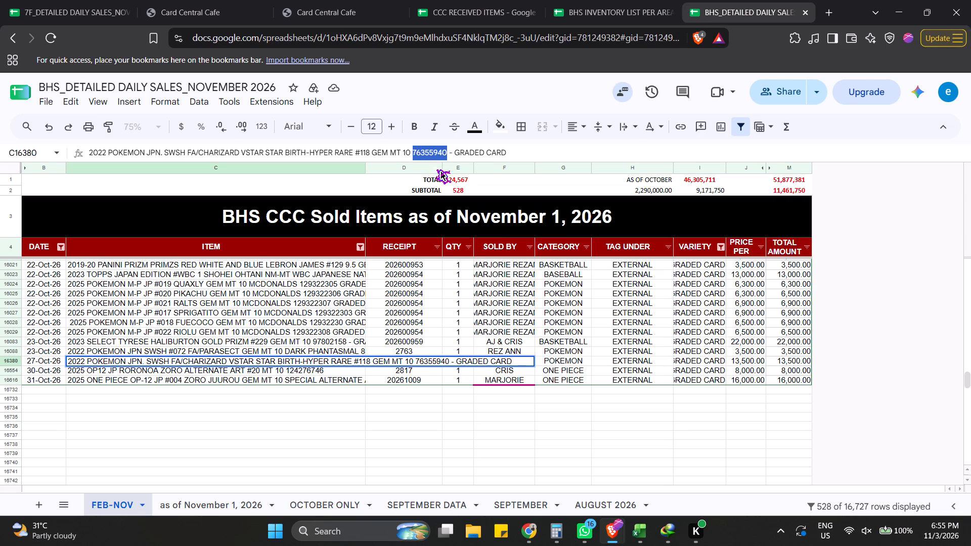
pyautogui.click(277, 401)
pyautogui.hotkey('alt', 'Tab')
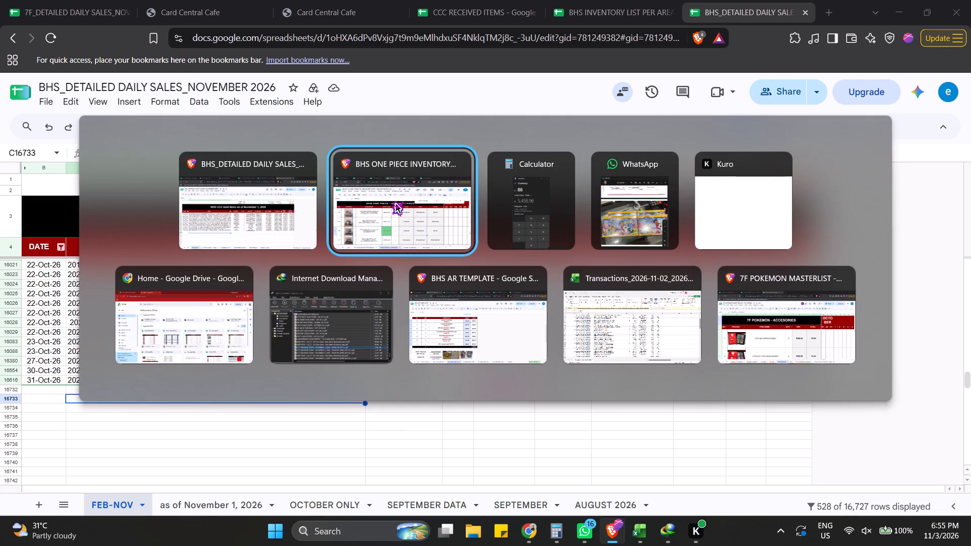
pyautogui.click(54, 12)
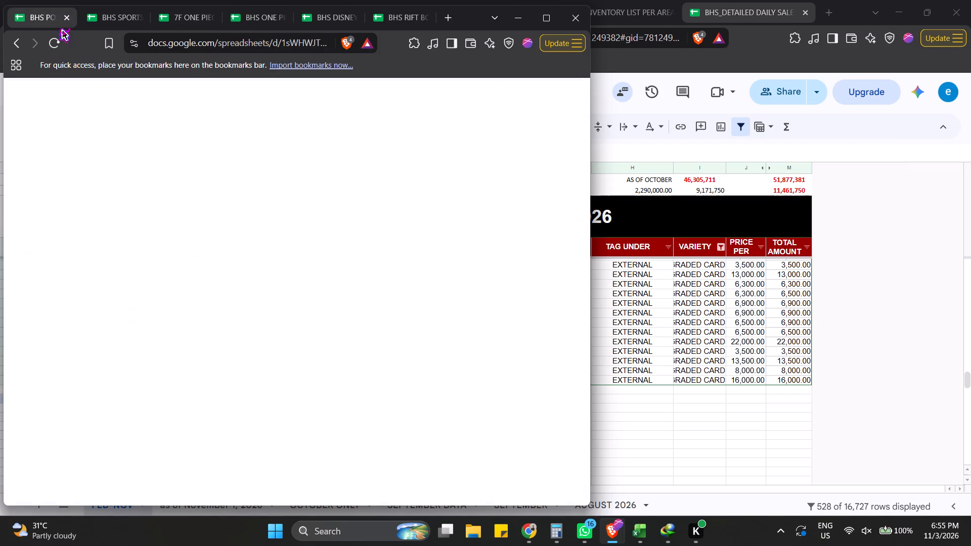
pyautogui.hotkey('ctrl', 'f')
pyautogui.hotkey('ctrl', 'v')
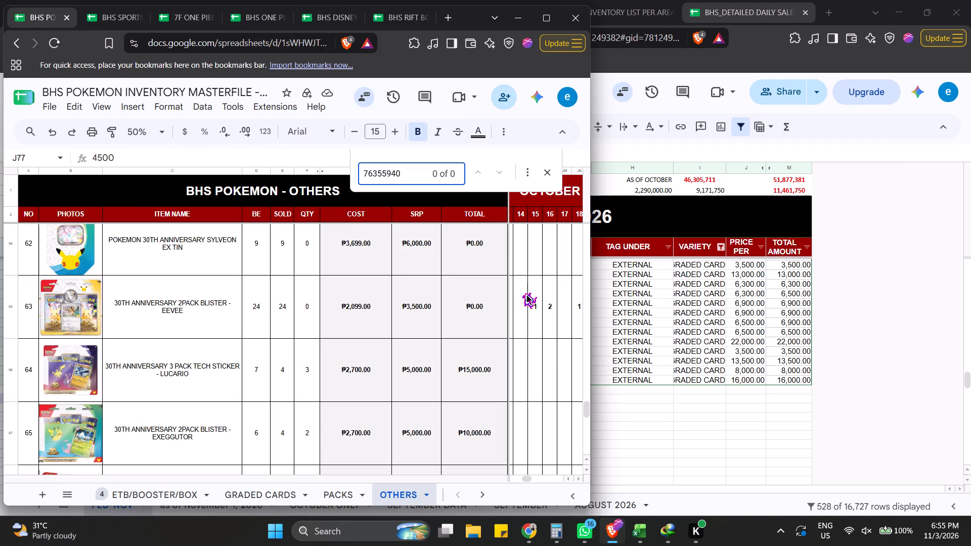
pyautogui.click(245, 489)
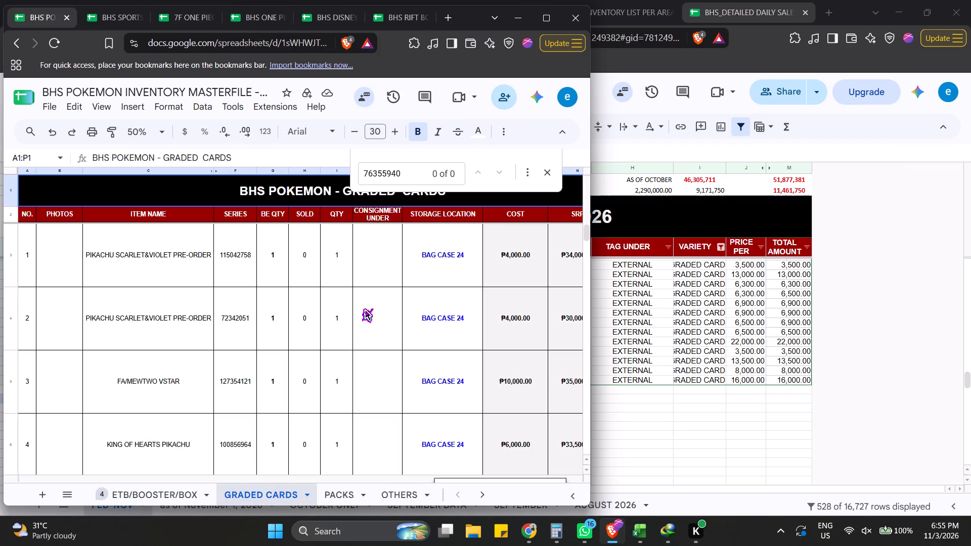
pyautogui.click(503, 175)
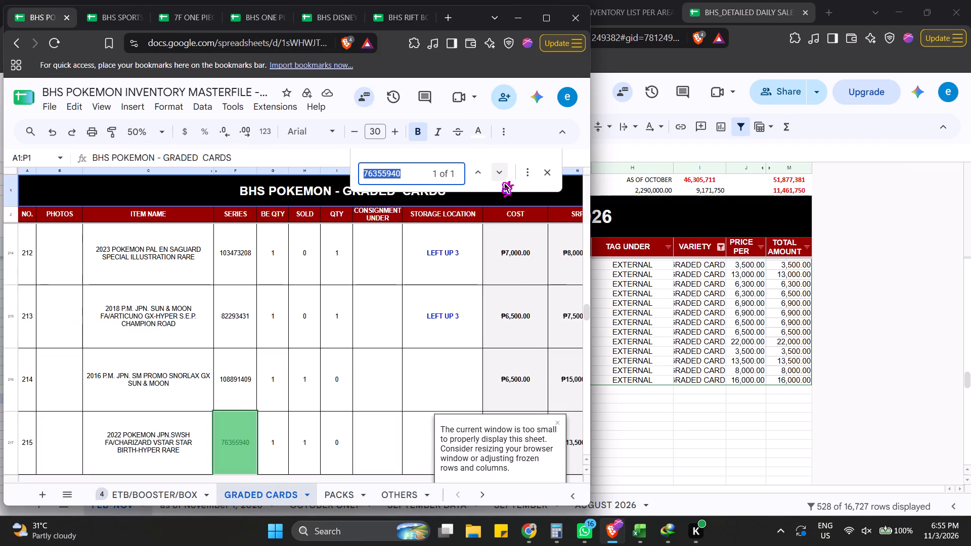
# Check the Charizard VSTAR card's sold quantity and SRP in the masterfile against its sale price in the daily sales sheet.
pyautogui.click(301, 444)
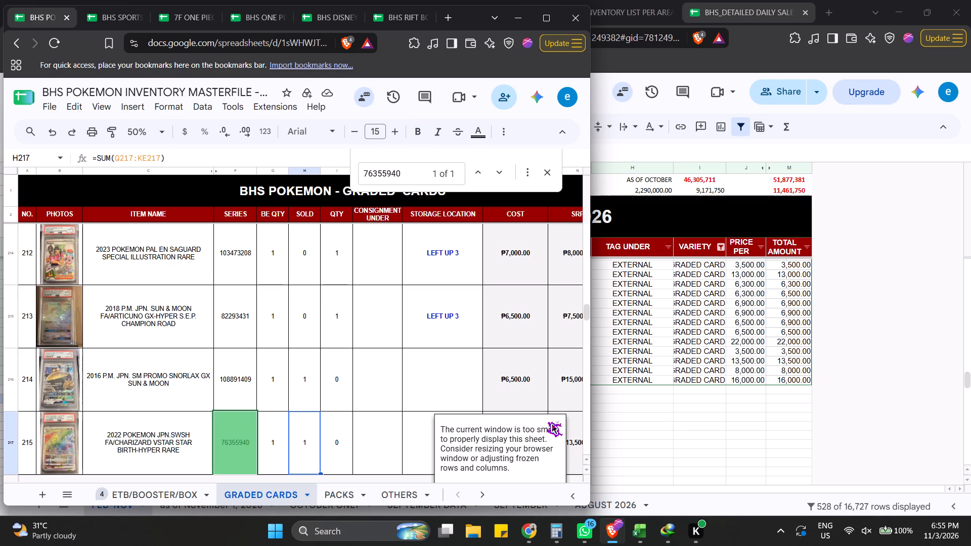
pyautogui.click(552, 422)
pyautogui.click(549, 447)
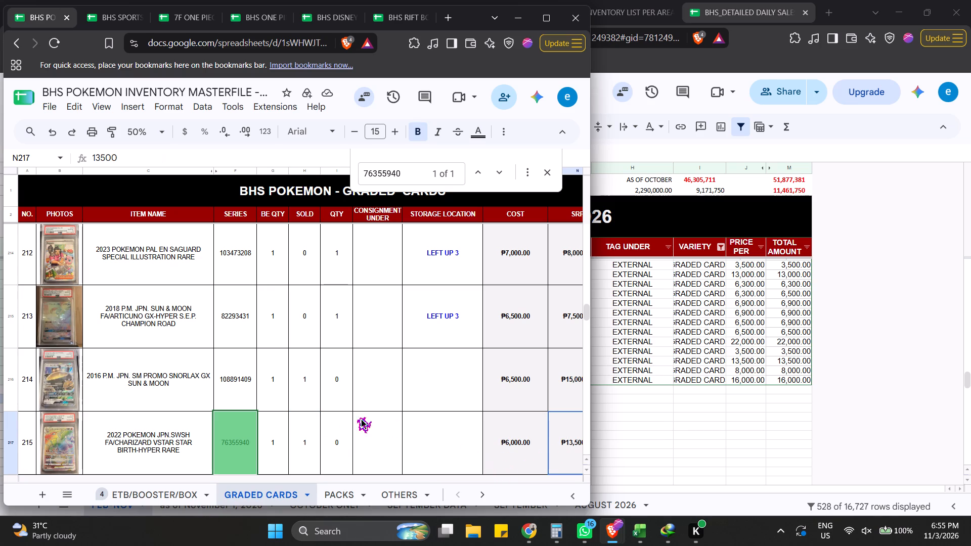
pyautogui.click(247, 436)
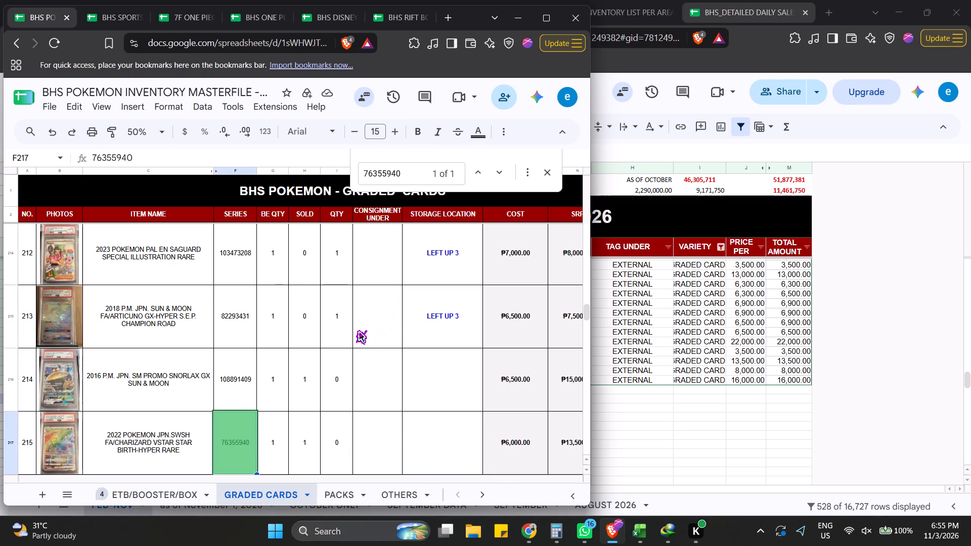
pyautogui.click(733, 362)
# Copy series number 85283544 from the 23-Oct-26 Parasect sale and find it in the Pokemon masterfile's GRADED CARDS sheet.
pyautogui.click(733, 353)
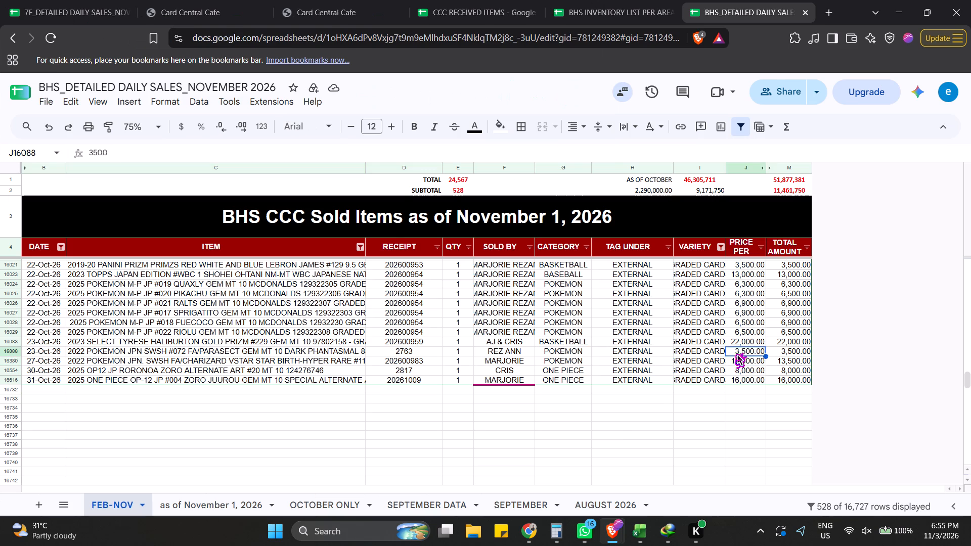
pyautogui.click(328, 355)
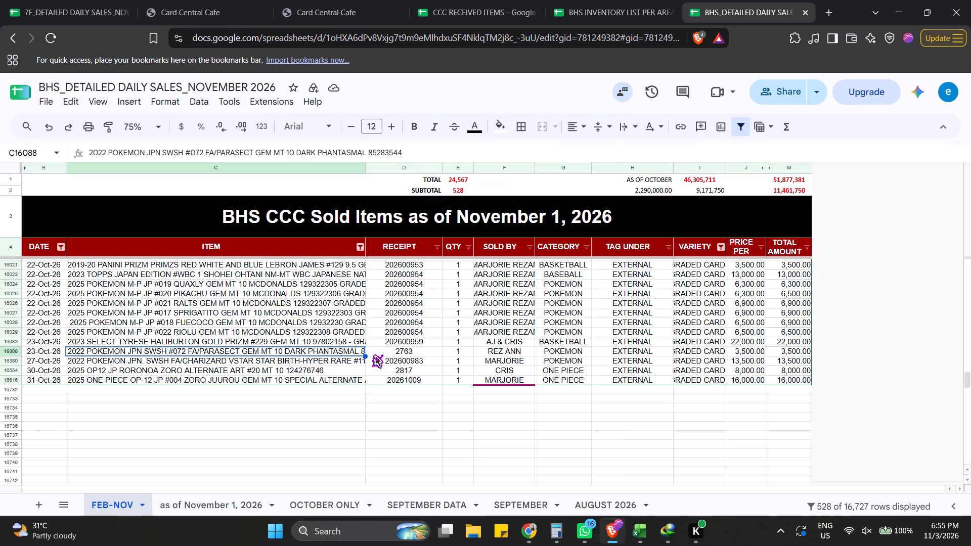
pyautogui.moveTo(368, 154); pyautogui.dragTo(411, 154)
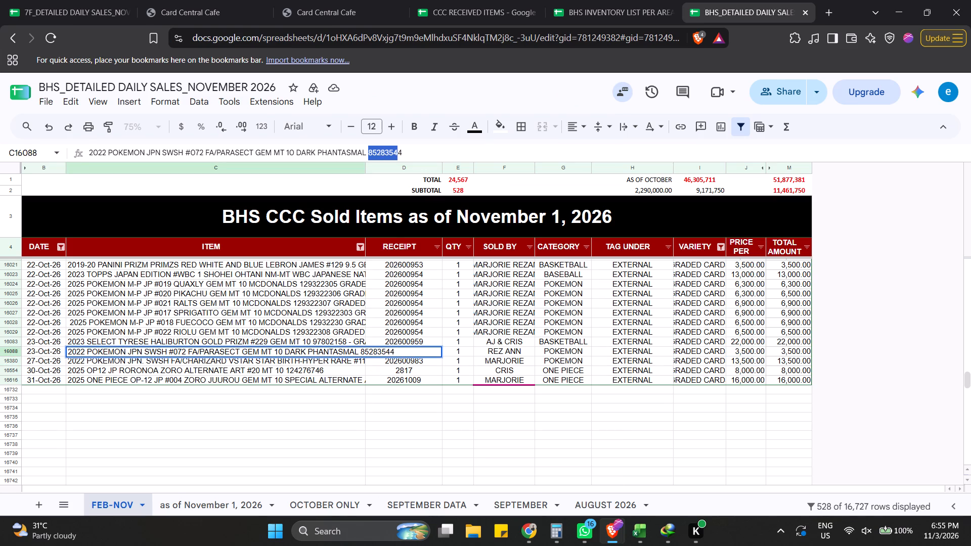
pyautogui.moveTo(411, 154); pyautogui.dragTo(414, 155)
pyautogui.hotkey('ctrl', 'c')
pyautogui.hotkey('alt', 'Tab')
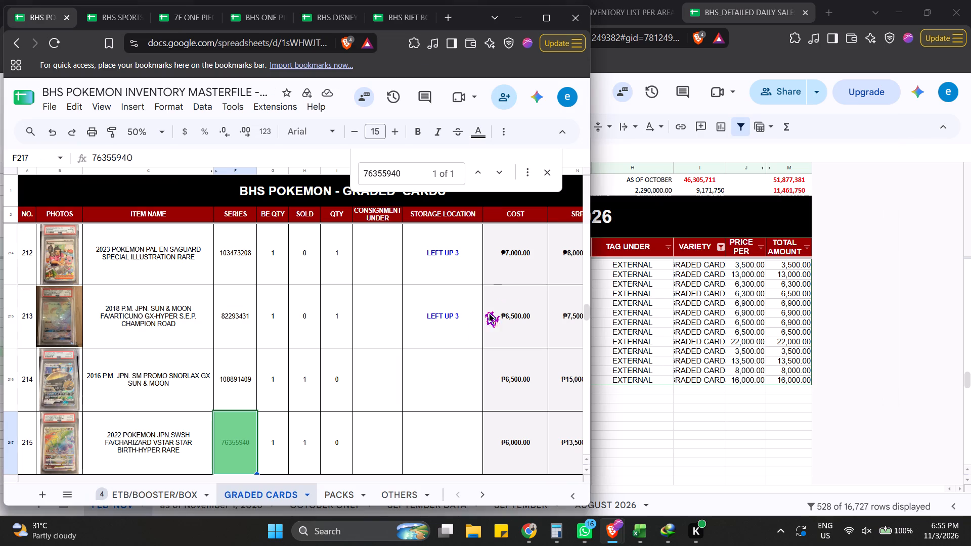
pyautogui.moveTo(411, 180); pyautogui.dragTo(294, 171)
pyautogui.hotkey('ctrl', 'v')
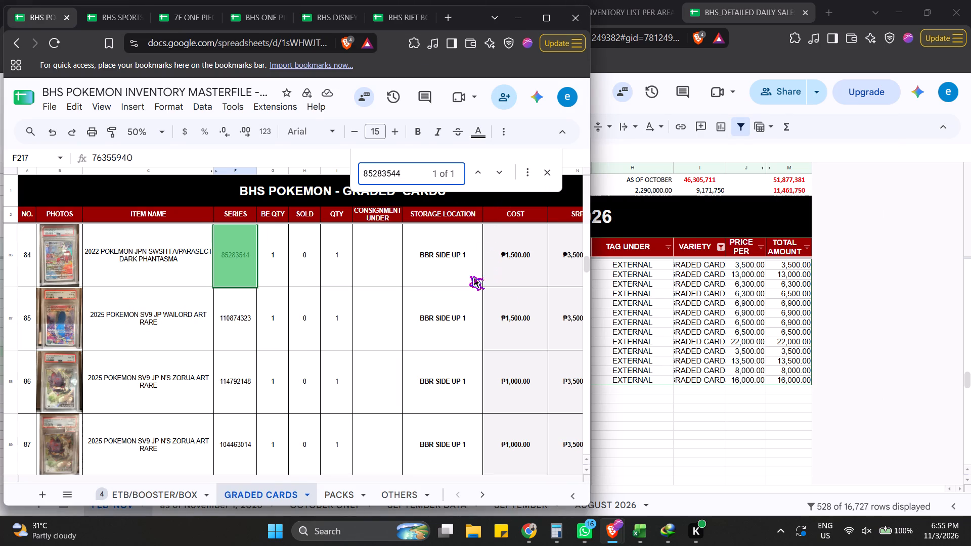
# Compare the Parasect card's daily sales price with its SRP in the masterfile and examine its quantity, storage location and cost.
pyautogui.click(649, 409)
pyautogui.click(745, 352)
pyautogui.hotkey('alt', 'Tab')
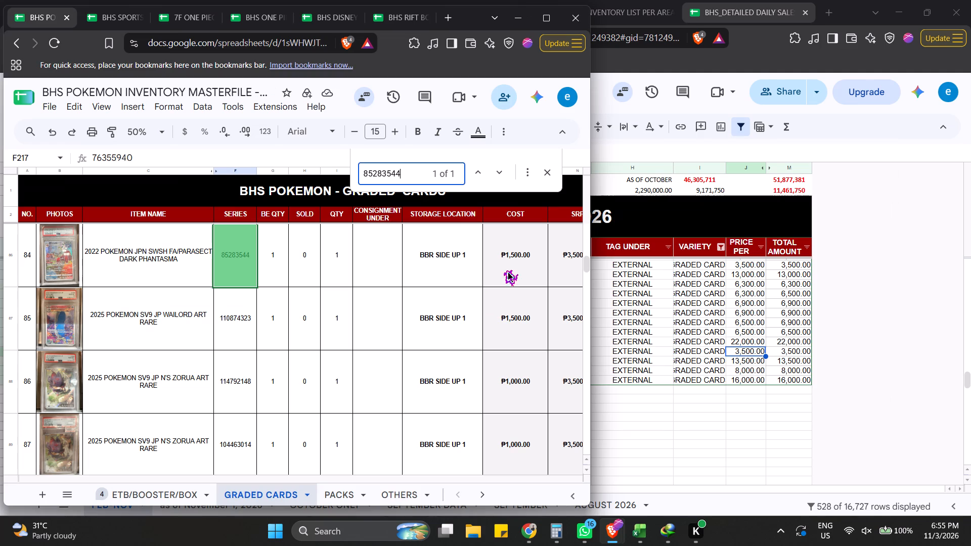
pyautogui.click(510, 262)
pyautogui.click(350, 278)
pyautogui.click(422, 265)
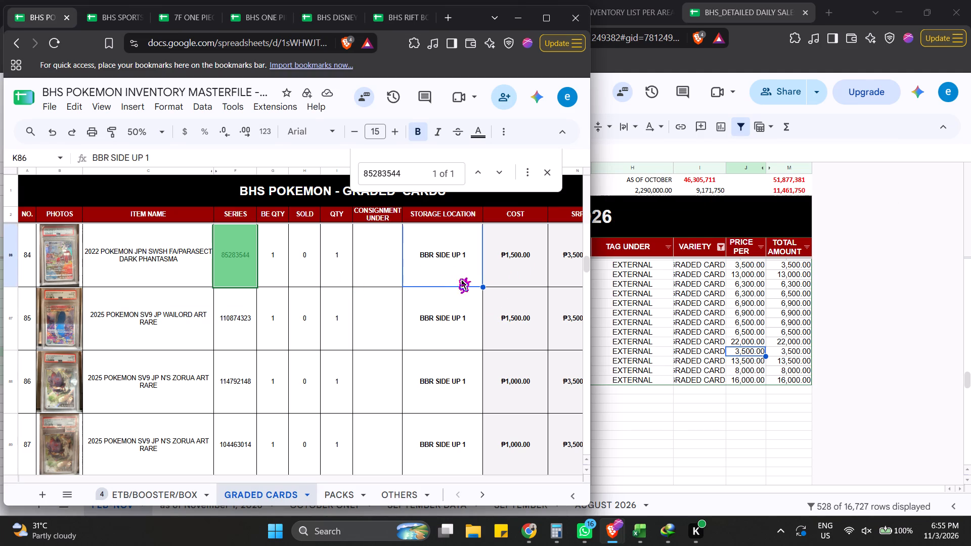
pyautogui.press('Tab')
pyautogui.press('Tab')
pyautogui.press('Tab')
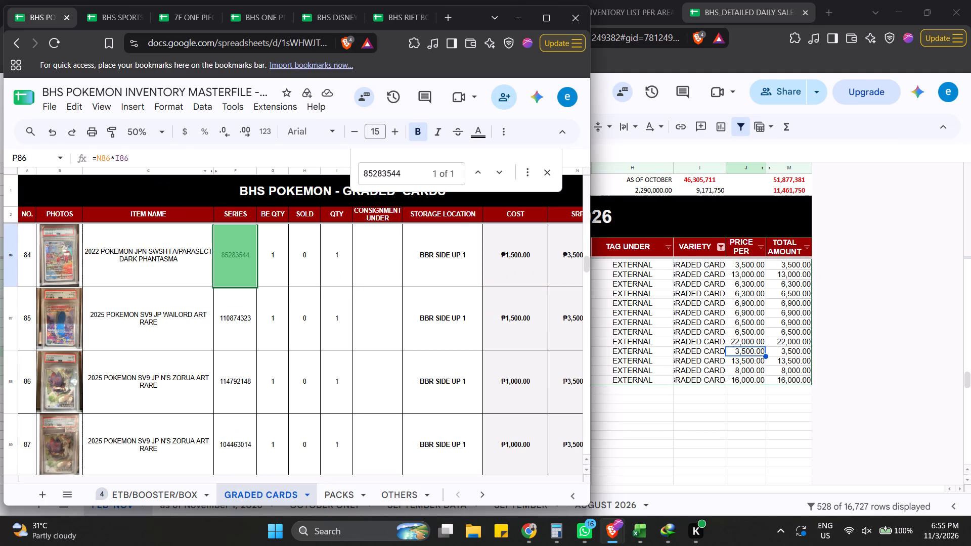
pyautogui.click(162, 133)
pyautogui.click(143, 158)
pyautogui.click(225, 384)
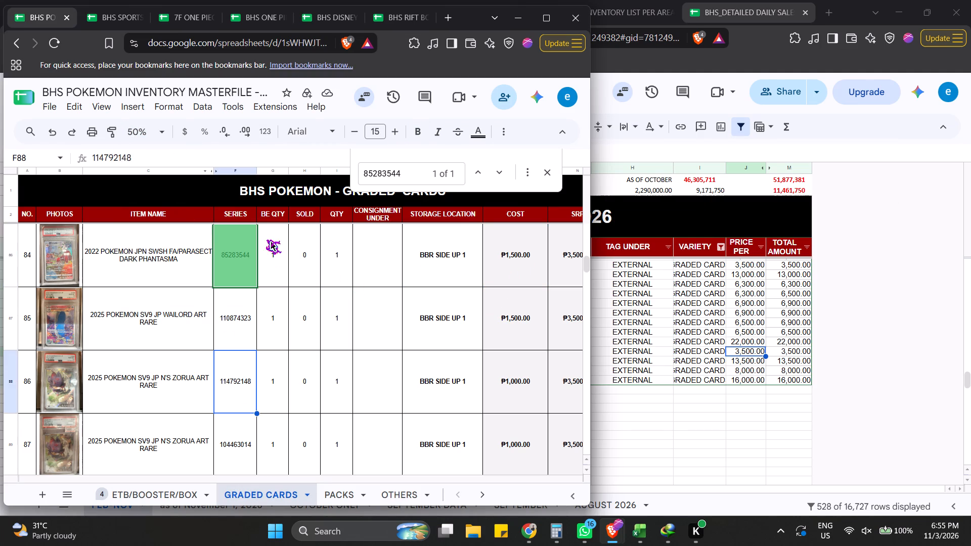
pyautogui.click(266, 239)
pyautogui.click(361, 262)
pyautogui.click(456, 266)
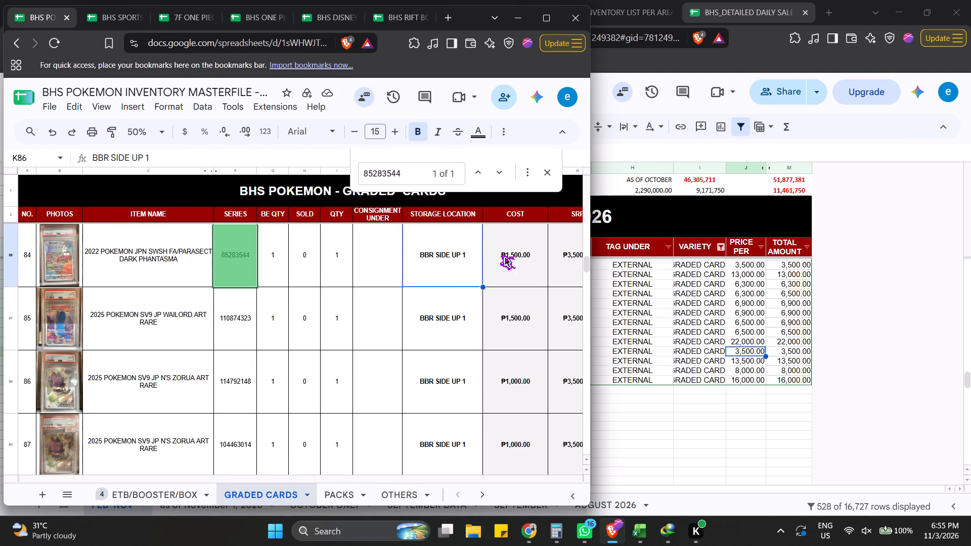
pyautogui.click(309, 252)
pyautogui.click(474, 260)
pyautogui.click(553, 260)
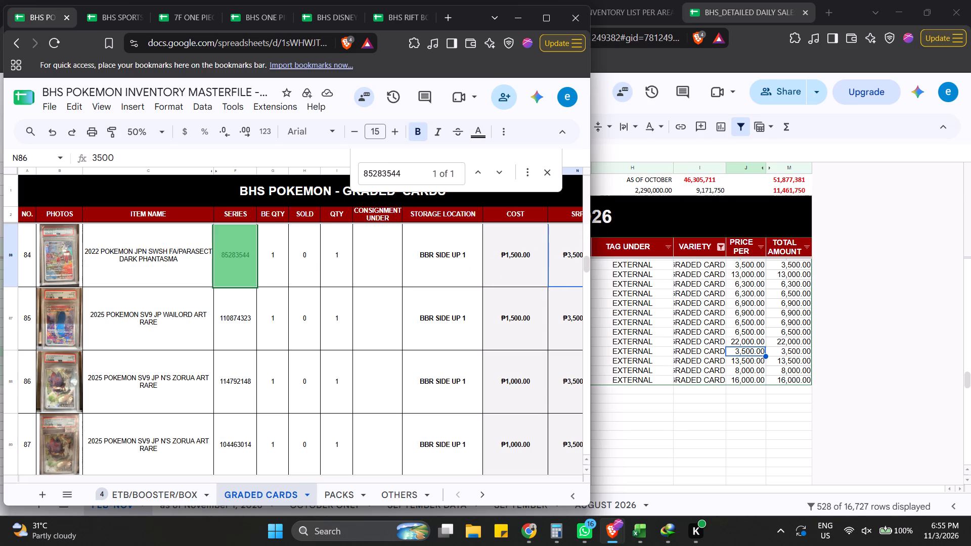
# Widen the Pokemon masterfile window and record a quantity of 1 under October 23 for the Parasect card, series number 85283544.
pyautogui.moveTo(591, 222); pyautogui.dragTo(935, 225)
pyautogui.click(678, 261)
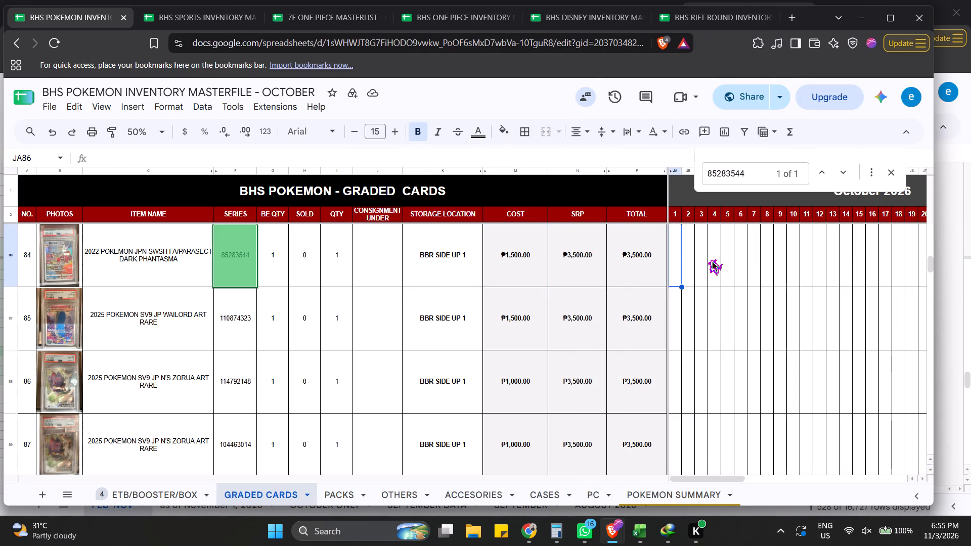
pyautogui.press('Tab')
pyautogui.press('Tab')
pyautogui.click(947, 251)
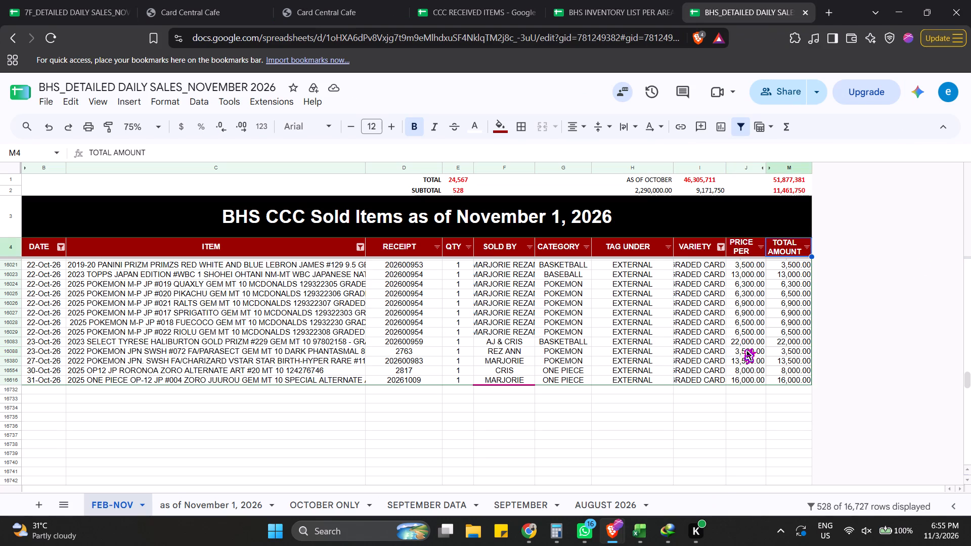
pyautogui.click(742, 348)
pyautogui.hotkey('alt', 'Tab')
pyautogui.press('Tab')
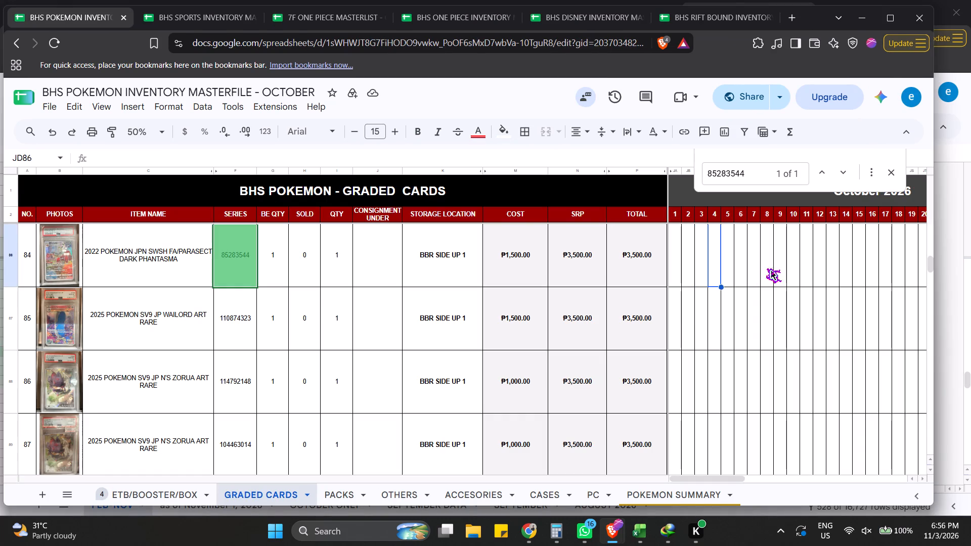
pyautogui.press('Tab')
pyautogui.press('Tab')
pyautogui.press('Tab')
pyautogui.press('Tab')
pyautogui.press('Tab')
pyautogui.press('Tab')
pyautogui.press('Tab')
pyautogui.press('Tab')
pyautogui.press('Tab')
pyautogui.press('Tab')
pyautogui.press('Tab')
pyautogui.press('Tab')
pyautogui.press('Tab')
pyautogui.press('Tab')
pyautogui.press('Tab')
pyautogui.press('Tab')
pyautogui.press('Tab')
pyautogui.press('Tab')
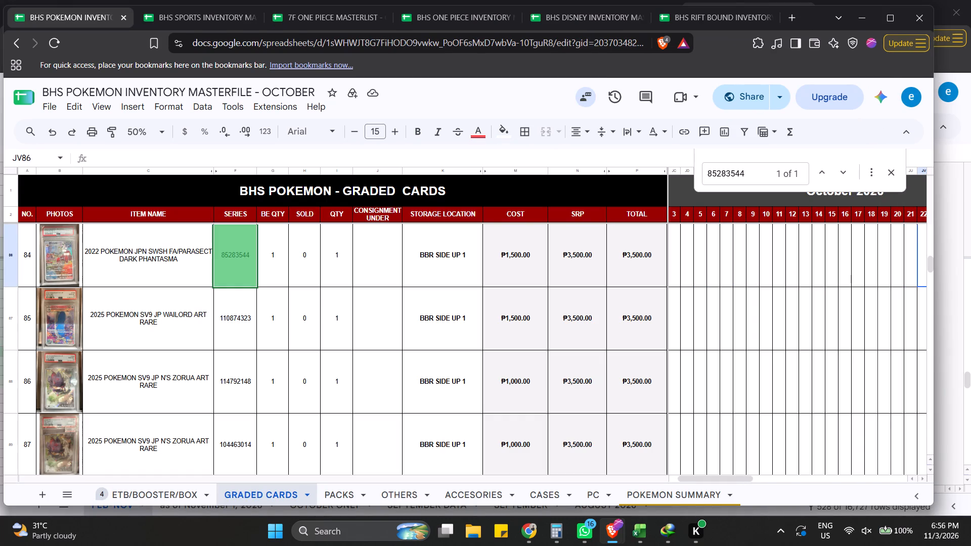
pyautogui.press('Tab')
pyautogui.press('1')
pyautogui.press('Return')
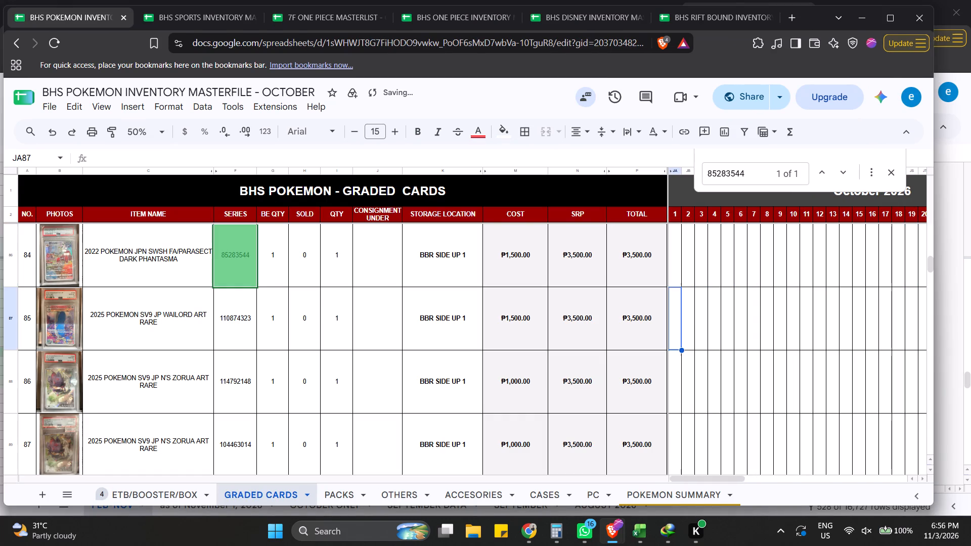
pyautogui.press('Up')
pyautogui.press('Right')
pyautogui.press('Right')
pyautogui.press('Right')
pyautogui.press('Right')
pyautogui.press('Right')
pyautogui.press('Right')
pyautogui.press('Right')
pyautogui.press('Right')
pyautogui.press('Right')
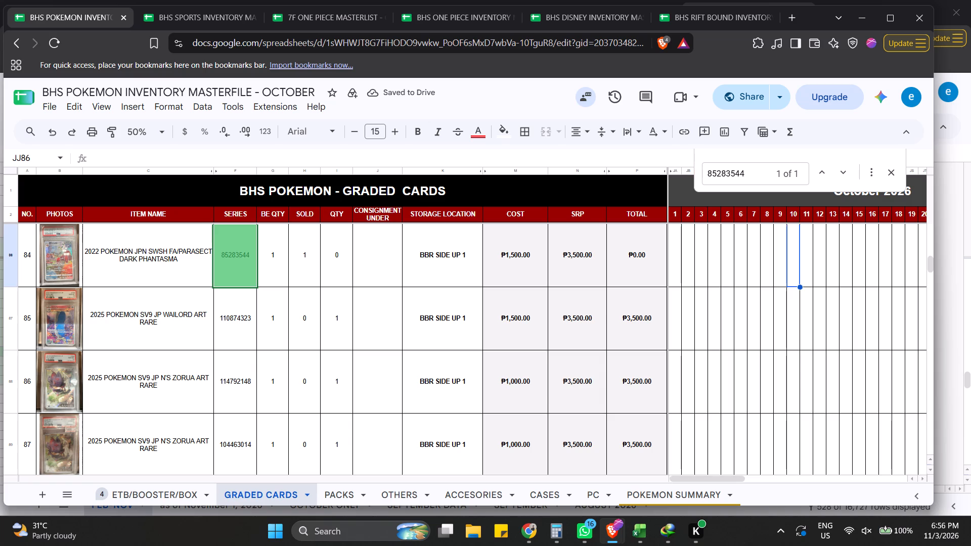
# Copy series number 97802158 from the 23-Oct-26 Tyrese Haliburton sale and search for it in the Pokemon masterfile's GRADED CARDS sheet.
pyautogui.click(745, 375)
pyautogui.click(595, 375)
pyautogui.hotkey('alt', 'Tab')
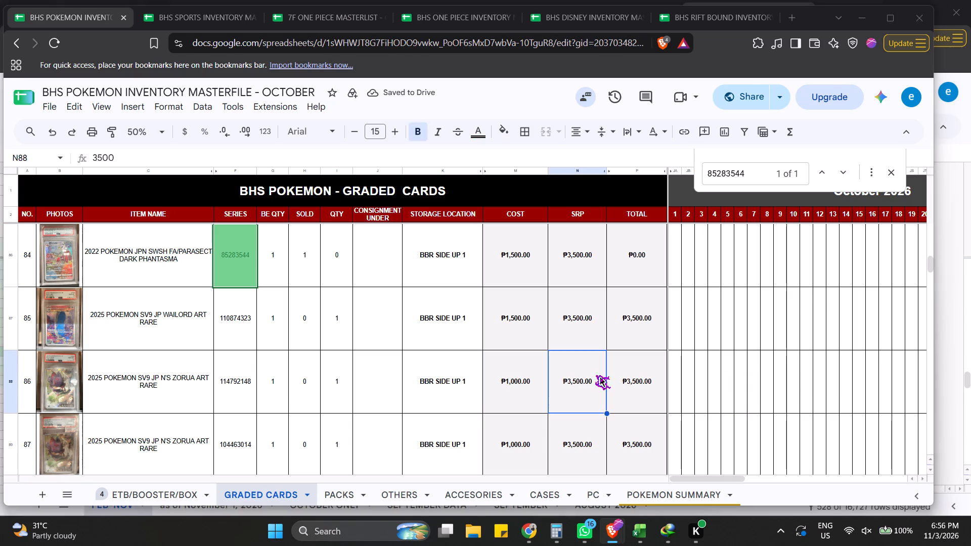
pyautogui.click(740, 342)
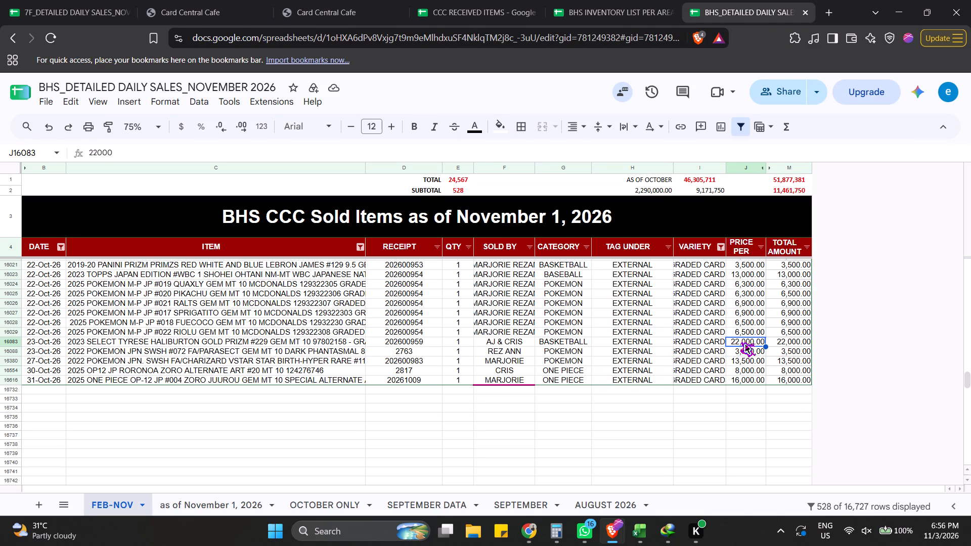
pyautogui.click(345, 342)
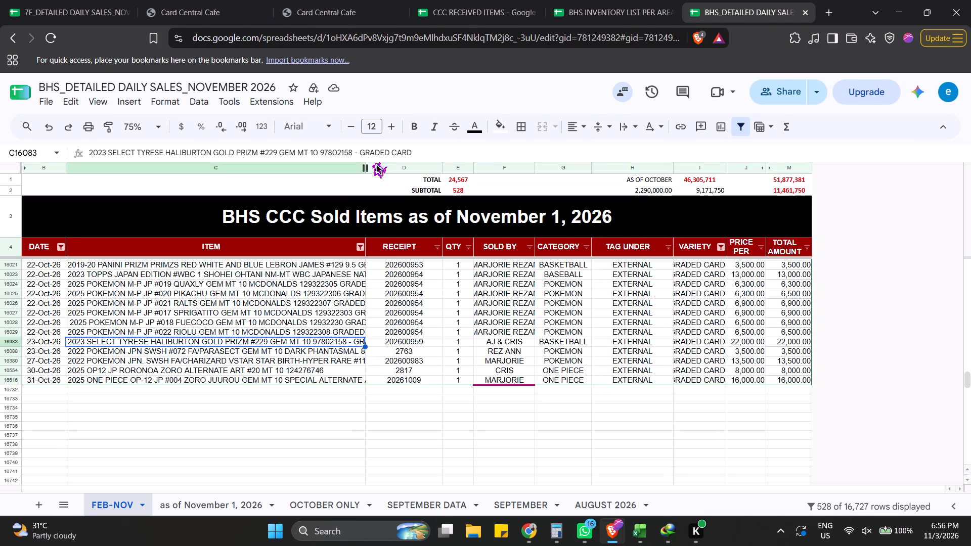
pyautogui.moveTo(321, 151); pyautogui.dragTo(352, 151)
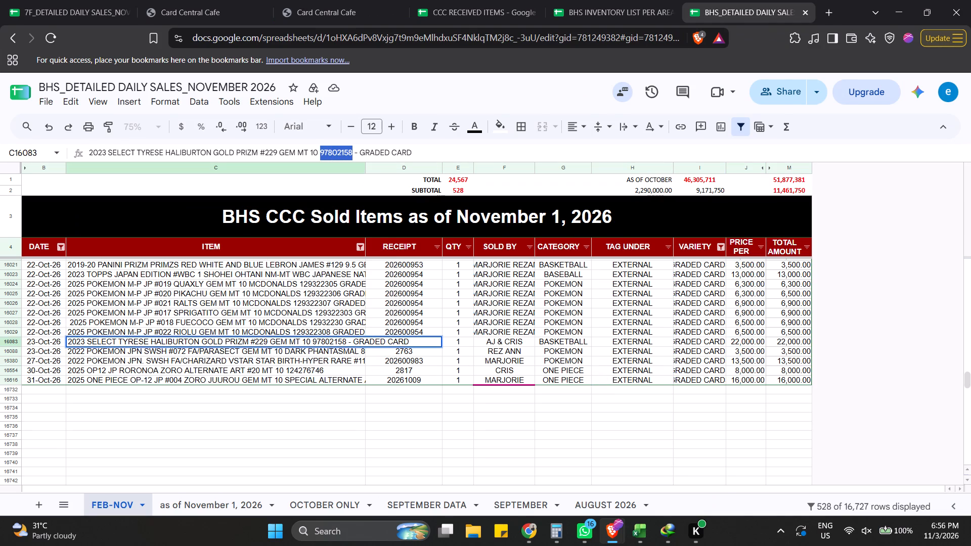
pyautogui.moveTo(352, 151); pyautogui.dragTo(352, 151)
pyautogui.hotkey('ctrl', 'c')
pyautogui.hotkey('alt', 'Tab')
pyautogui.hotkey('ctrl', 'f')
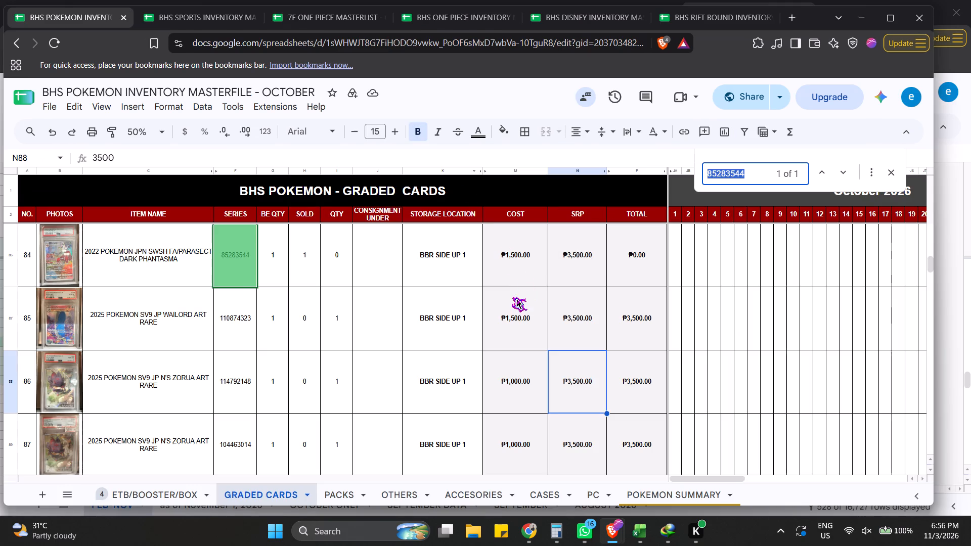
pyautogui.hotkey('ctrl', 'v')
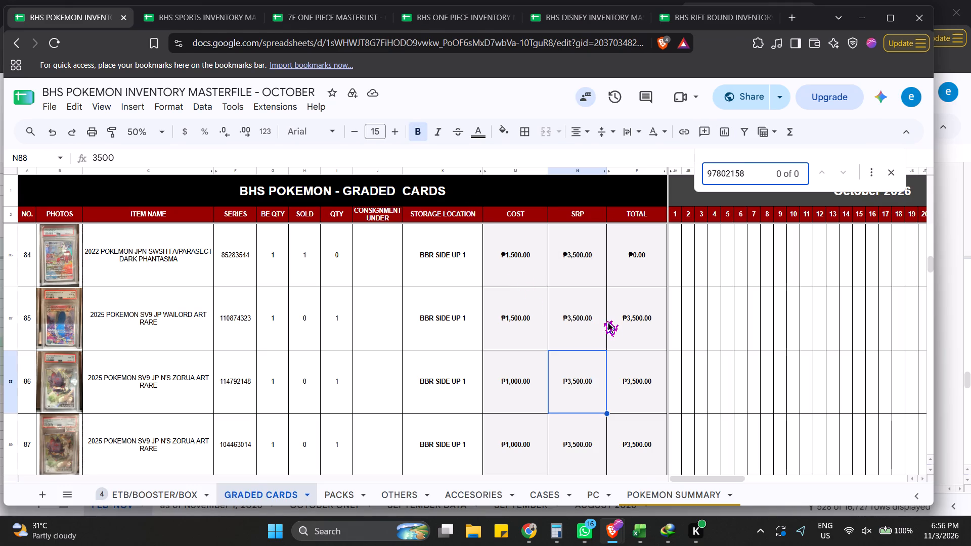
# Unhide the SERIES, BEG QTY and SOLD columns in the Sports masterfile's GRADED CARDS sheet and find series number 97802158.
pyautogui.hotkey('alt', 'Tab')
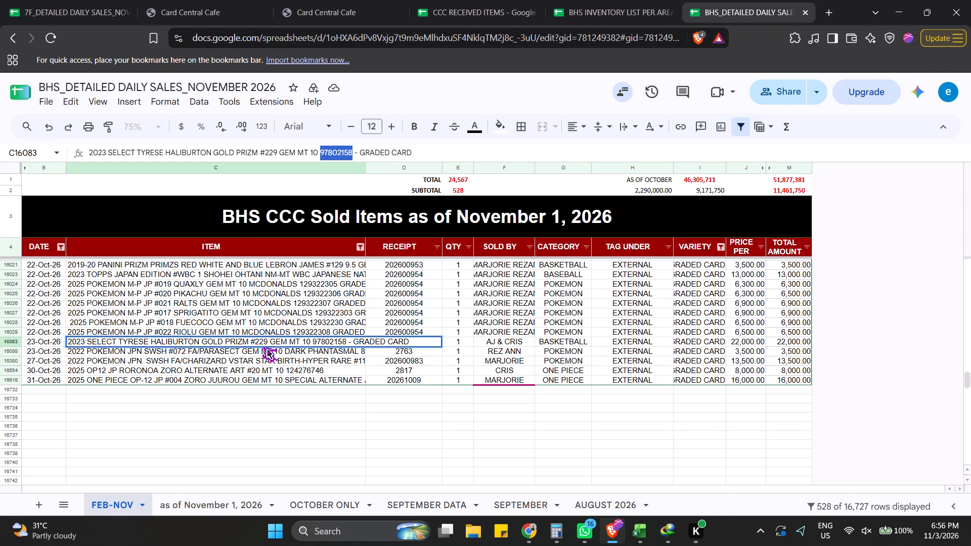
pyautogui.hotkey('alt', 'Tab')
pyautogui.click(213, 18)
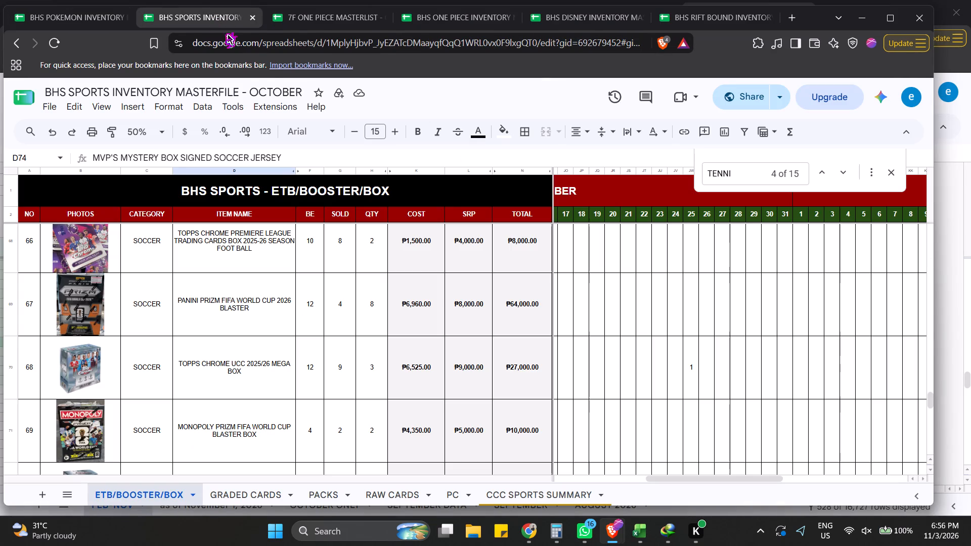
pyautogui.click(234, 490)
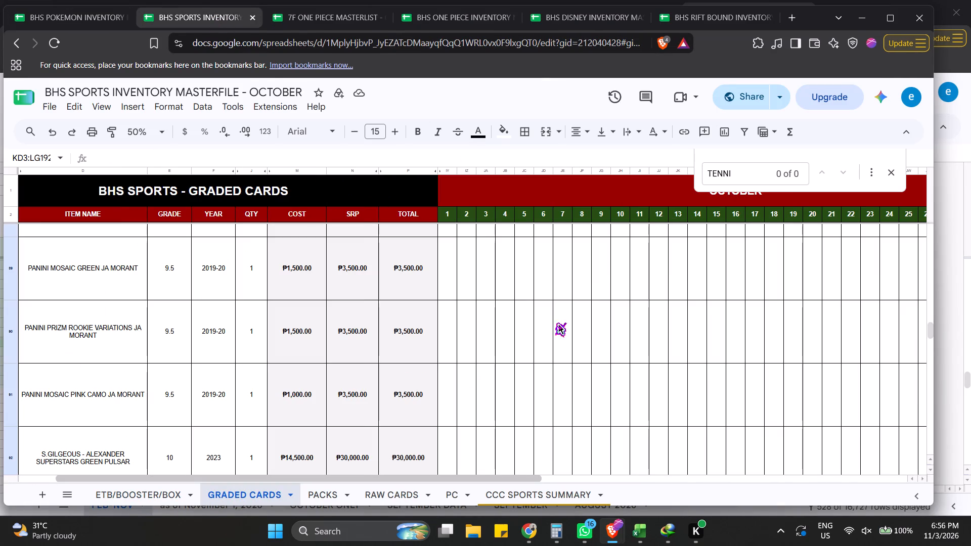
pyautogui.click(735, 163)
pyautogui.moveTo(738, 173); pyautogui.dragTo(678, 173)
pyautogui.hotkey('ctrl', 'v')
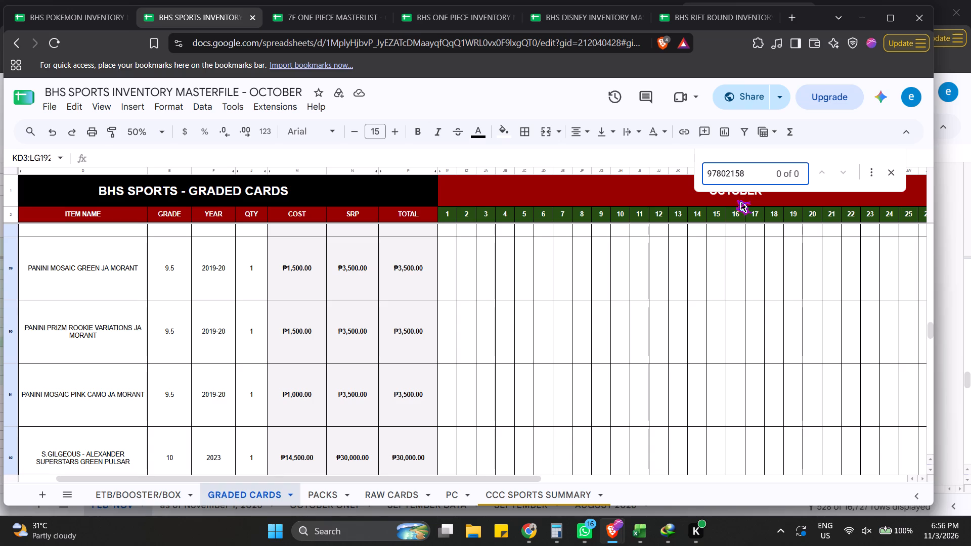
pyautogui.click(239, 171)
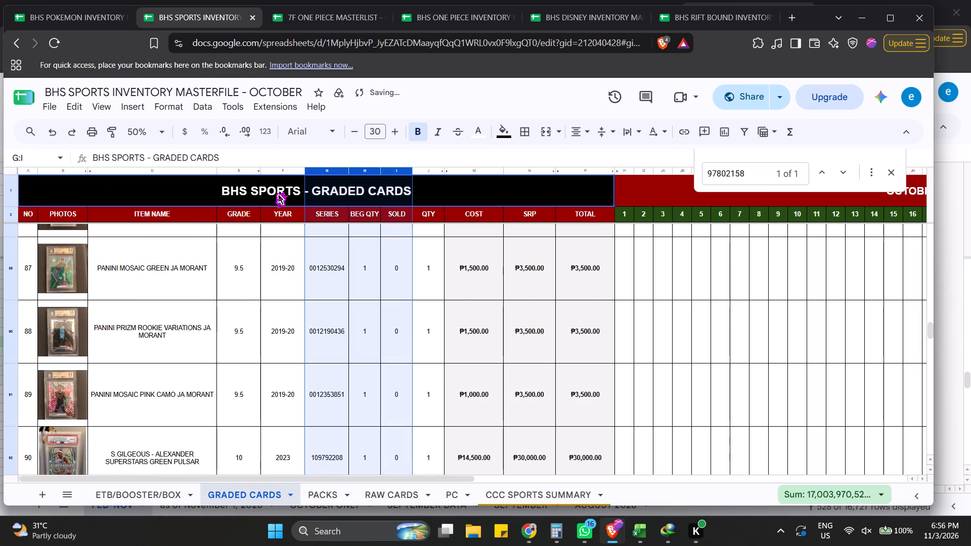
pyautogui.click(836, 174)
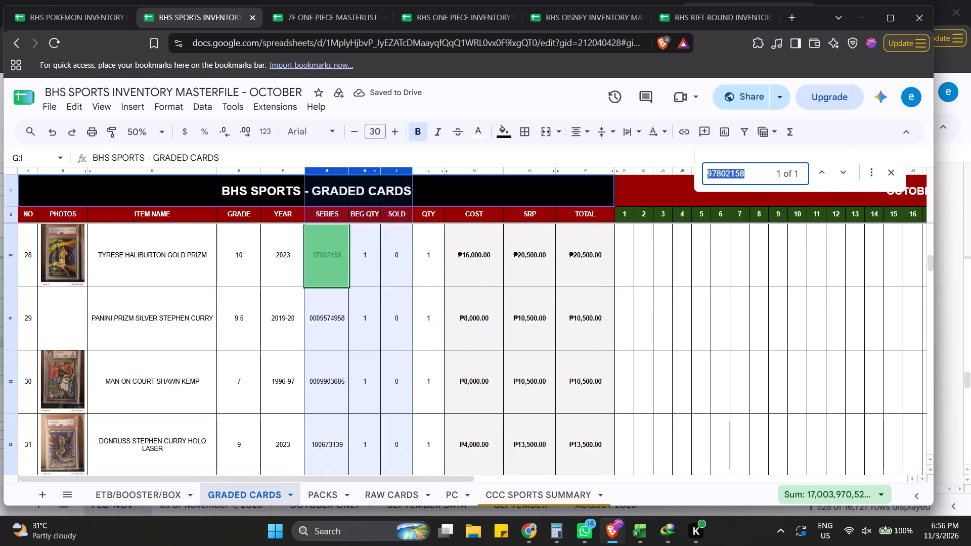
# Hide the GRADE and YEAR columns in the Sports masterfile's GRADED CARDS sheet.
pyautogui.click(376, 258)
pyautogui.moveTo(240, 171); pyautogui.dragTo(276, 174)
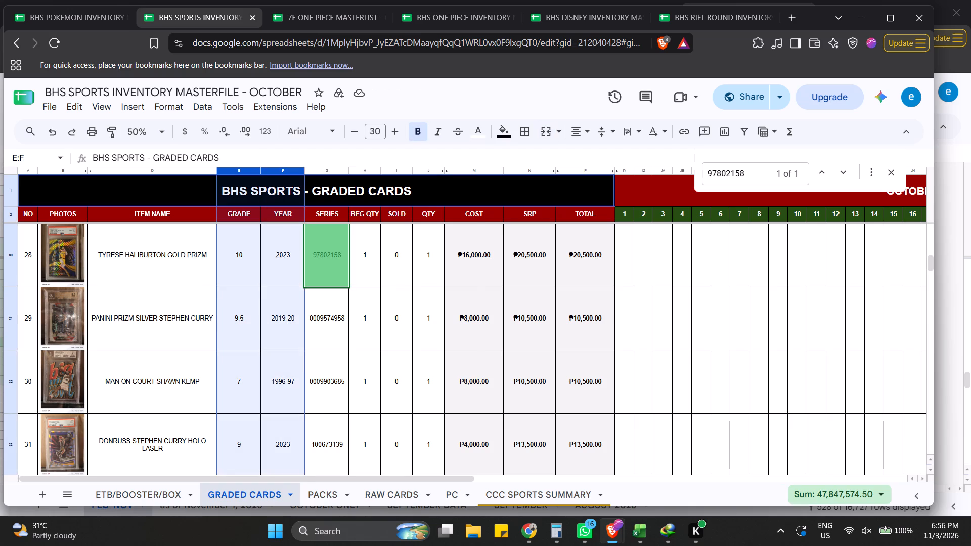
pyautogui.rightClick(276, 174)
pyautogui.click(354, 315)
# Record a quantity of 1 under October 23 for the Tyrese Haliburton Gold Prizm card, series number 97802158.
pyautogui.click(778, 263)
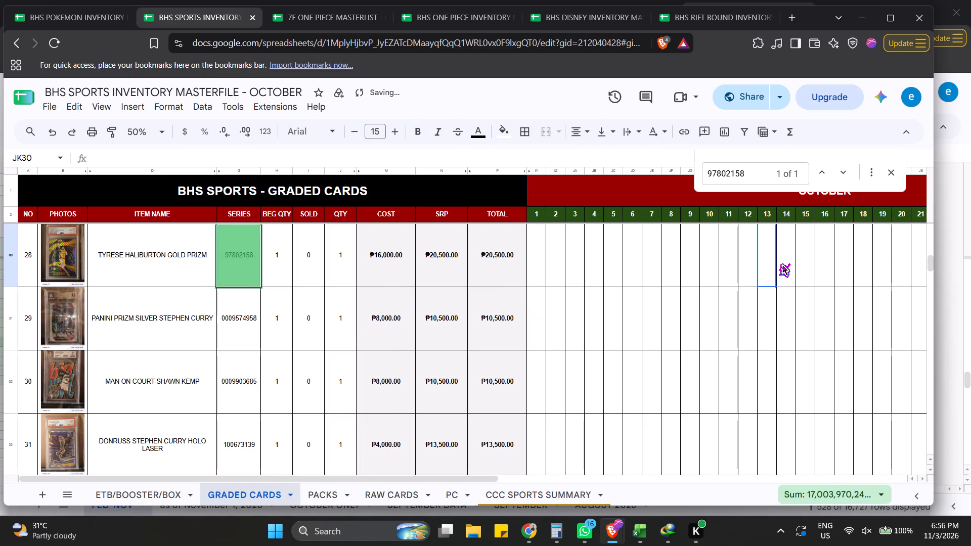
pyautogui.press('Tab')
pyautogui.press('Tab')
pyautogui.press('Tab')
pyautogui.press('Tab')
pyautogui.press('Tab')
pyautogui.press('Tab')
pyautogui.press('Tab')
pyautogui.press('Tab')
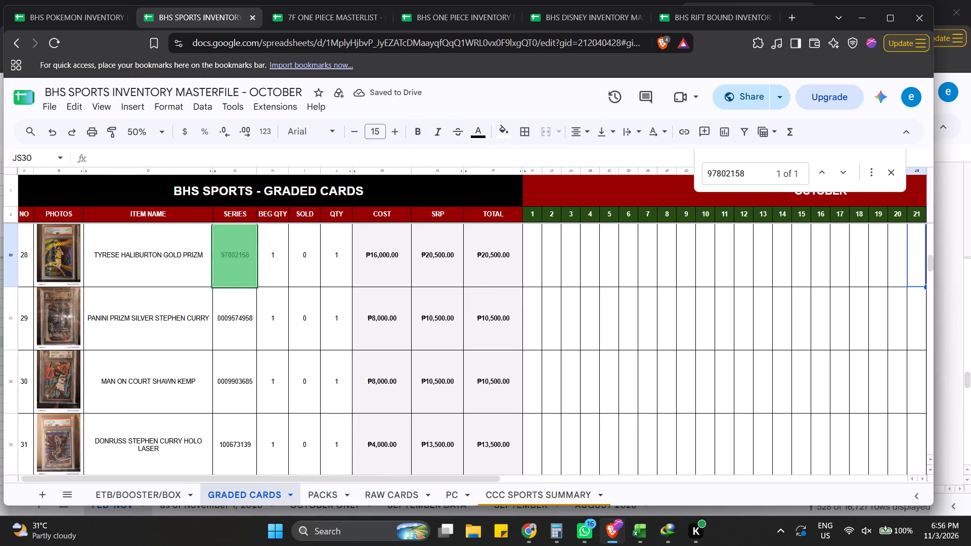
pyautogui.press('Tab')
pyautogui.press('Tab')
pyautogui.press('1')
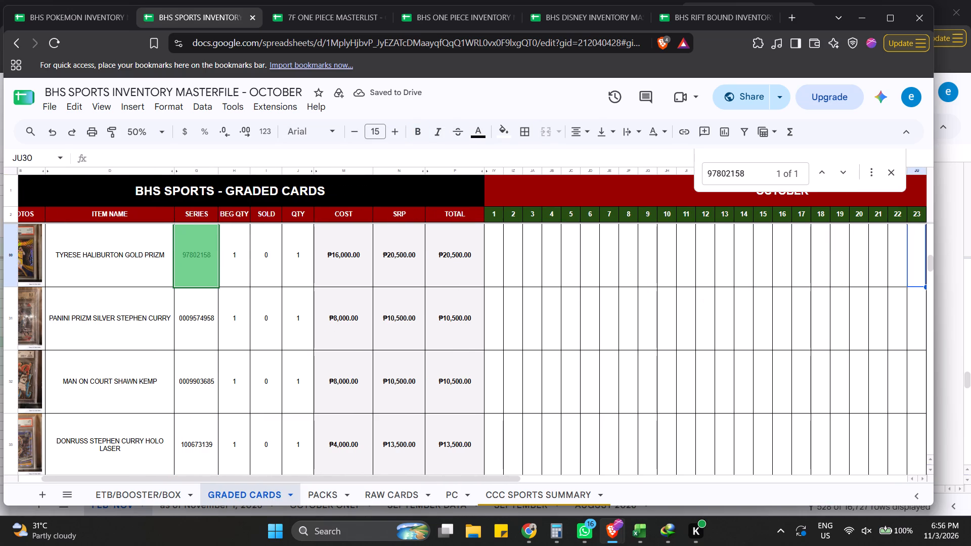
pyautogui.click(752, 345)
pyautogui.click(912, 264)
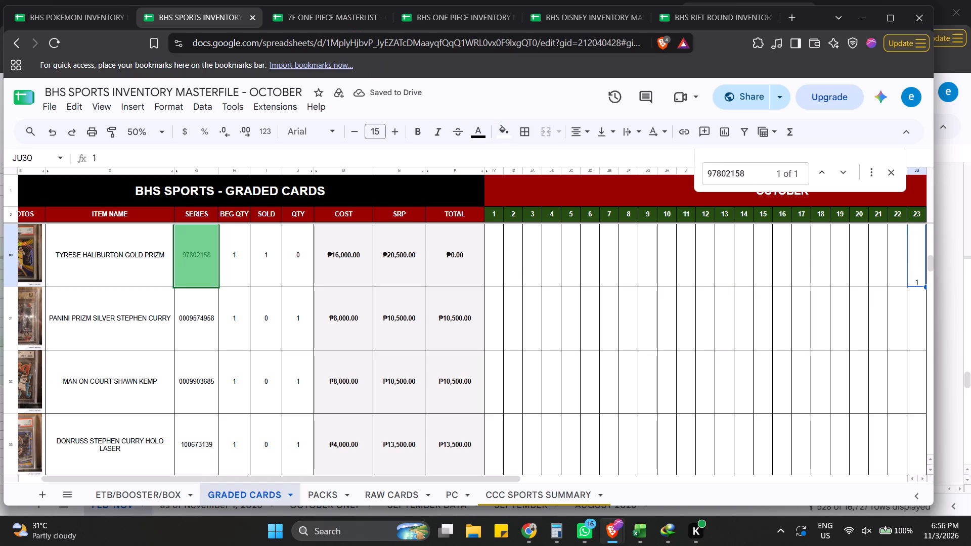
# Set the Tyrese Haliburton Gold Prizm card's SRP to 22000, matching its price in the daily sales sheet.
pyautogui.hotkey('alt', 'Tab')
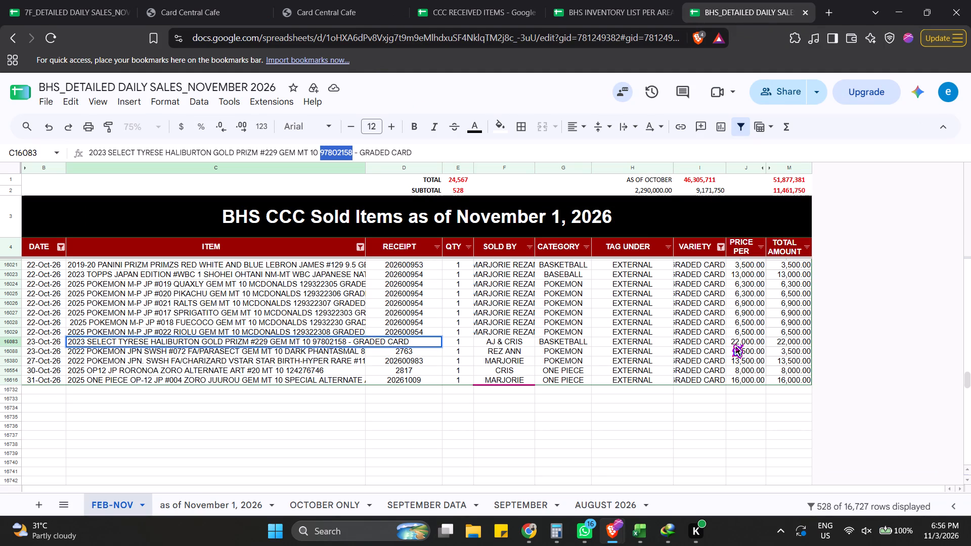
pyautogui.hotkey('alt', 'Tab')
pyautogui.click(393, 268)
pyautogui.write('22000')
pyautogui.press('Return')
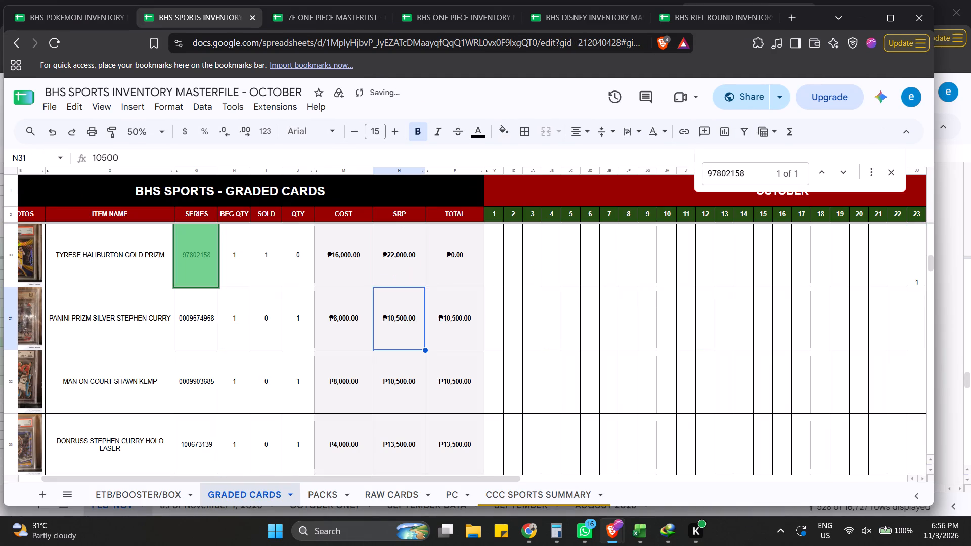
pyautogui.click(404, 259)
pyautogui.click(191, 263)
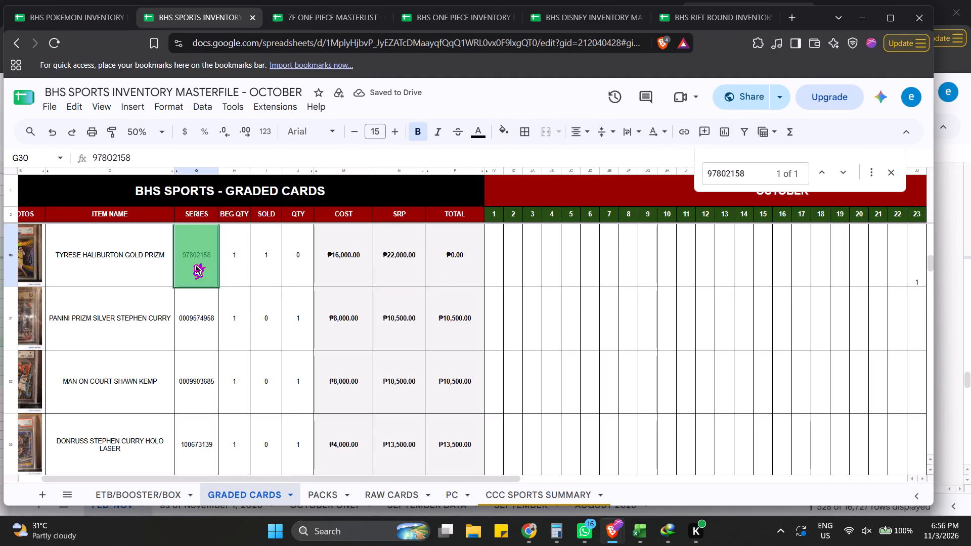
pyautogui.click(421, 270)
pyautogui.click(271, 269)
pyautogui.click(388, 270)
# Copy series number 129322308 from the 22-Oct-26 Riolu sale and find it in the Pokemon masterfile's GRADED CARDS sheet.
pyautogui.hotkey('alt', 'Tab')
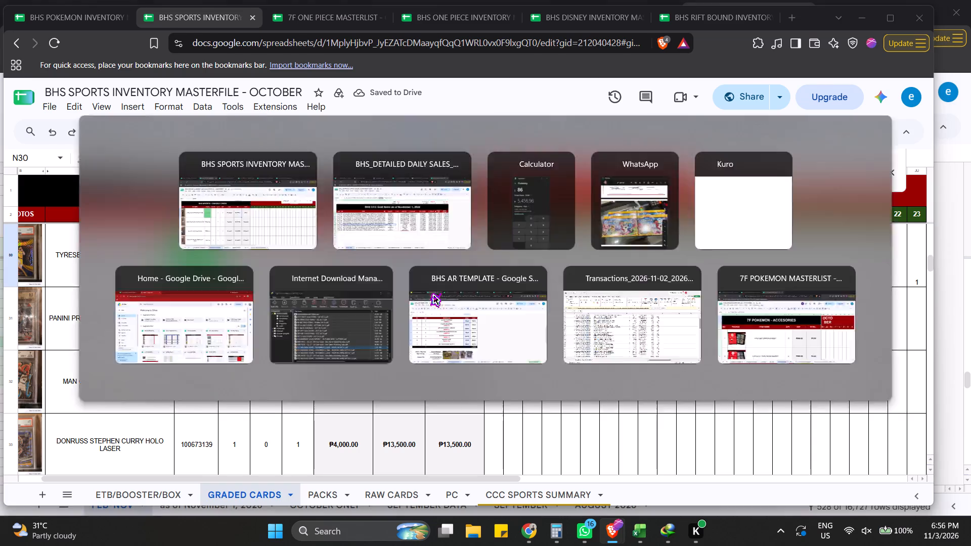
pyautogui.click(224, 329)
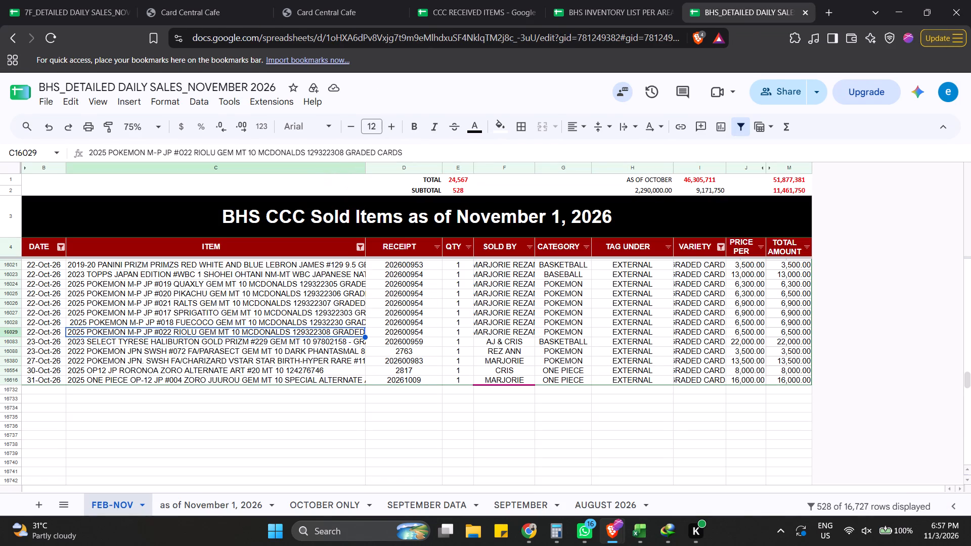
pyautogui.moveTo(307, 151); pyautogui.dragTo(344, 155)
pyautogui.hotkey('ctrl', 'c')
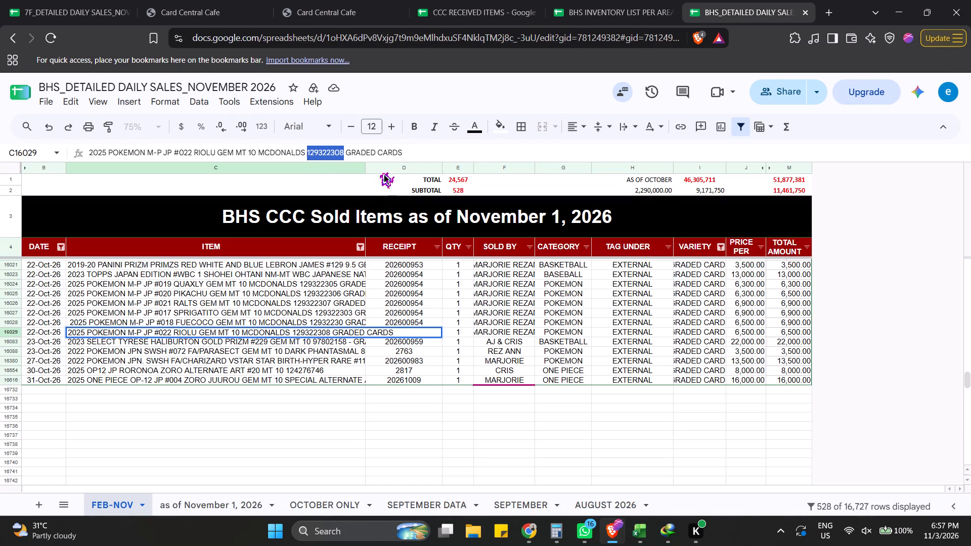
pyautogui.hotkey('alt', 'Tab')
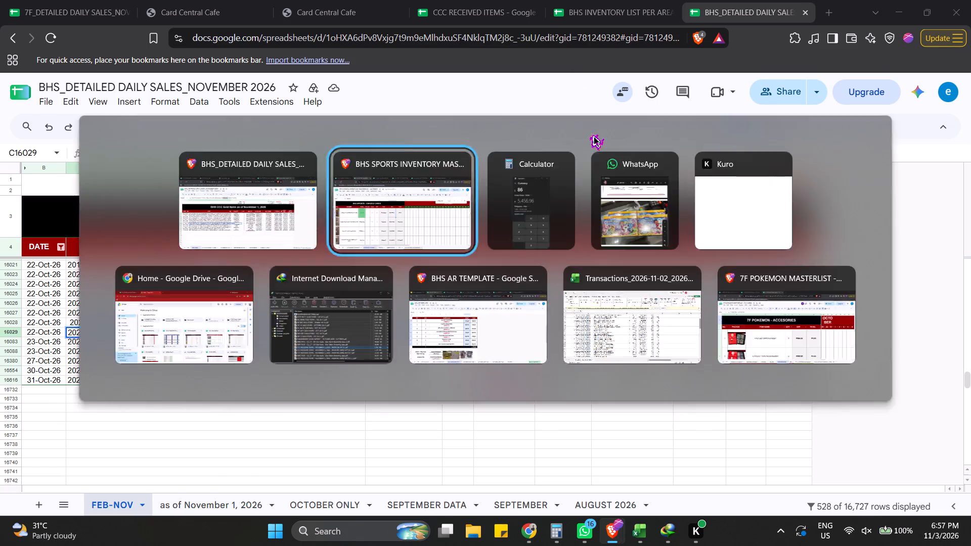
pyautogui.hotkey('alt', 'Tab')
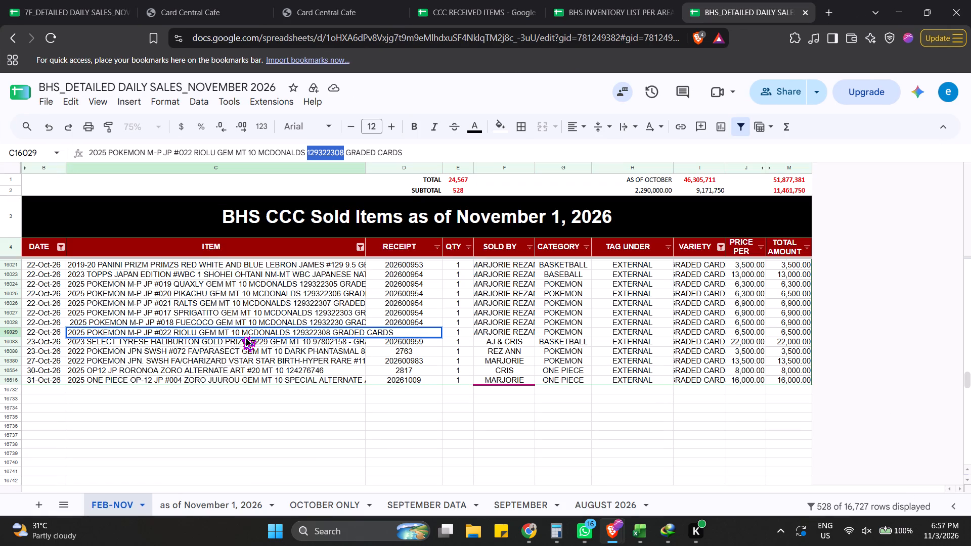
pyautogui.hotkey('alt', 'Tab')
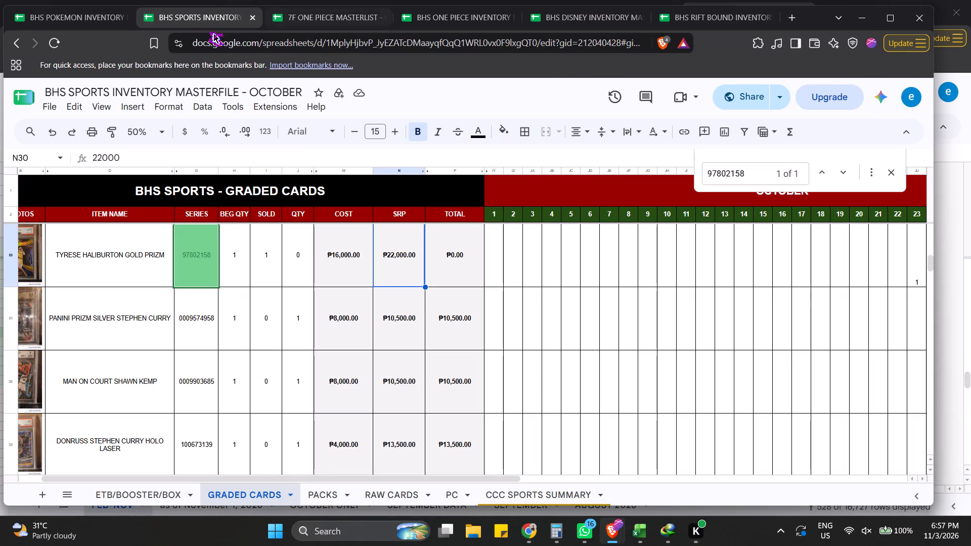
pyautogui.click(76, 19)
pyautogui.hotkey('ctrl', 'f')
pyautogui.hotkey('ctrl', 'v')
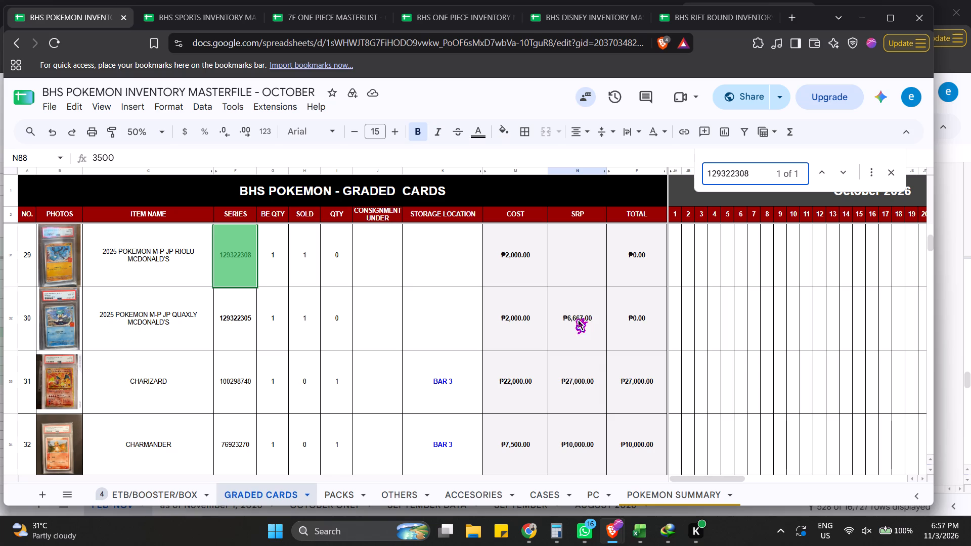
# Enter a quantity of 1 under October 22 for the Riolu McDonald's card, series number 129322308.
pyautogui.hotkey('alt', 'Tab')
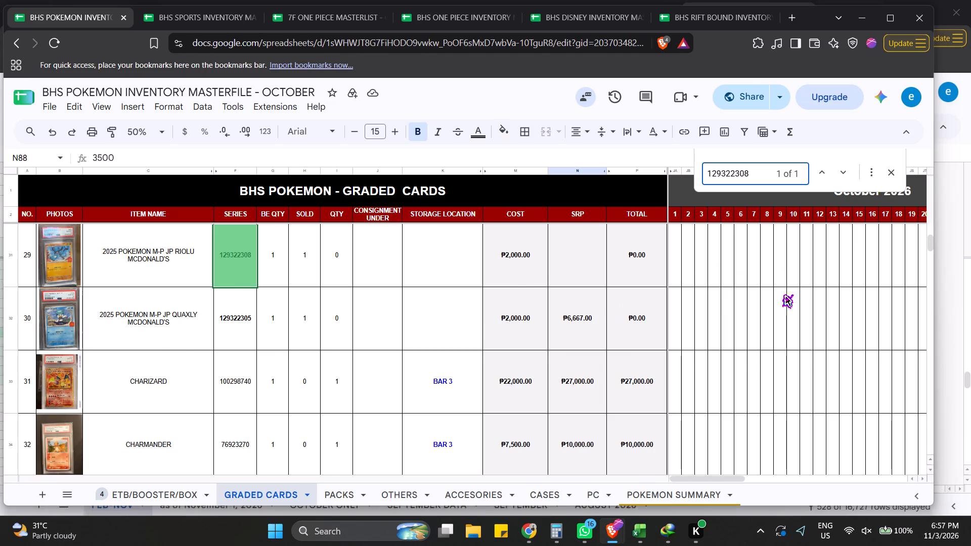
pyautogui.hotkey('alt', 'Tab')
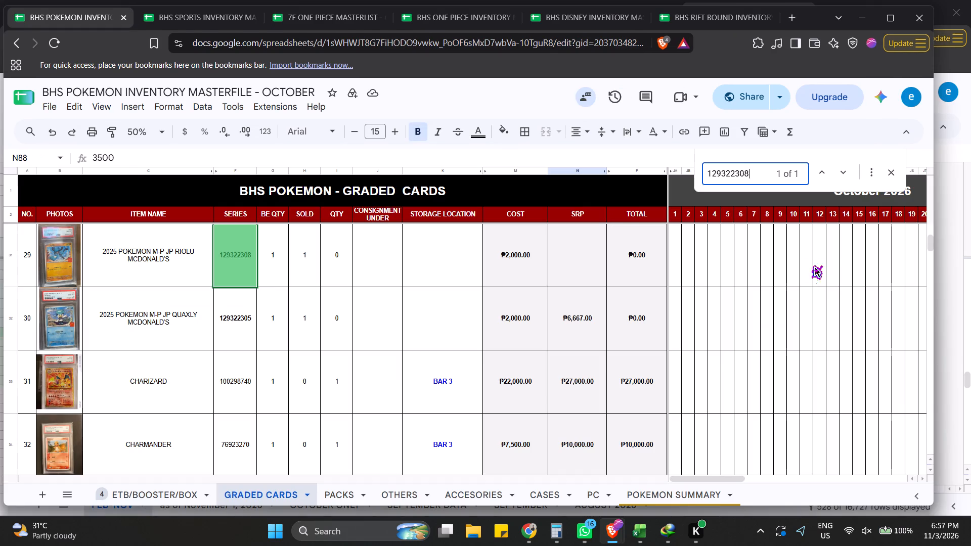
pyautogui.click(808, 260)
pyautogui.press('Tab')
pyautogui.press('Tab')
pyautogui.press('Tab')
pyautogui.press('Tab')
pyautogui.press('Tab')
pyautogui.press('Tab')
pyautogui.press('Tab')
pyautogui.press('Tab')
pyautogui.press('Tab')
pyautogui.press('Tab')
pyautogui.press('Tab')
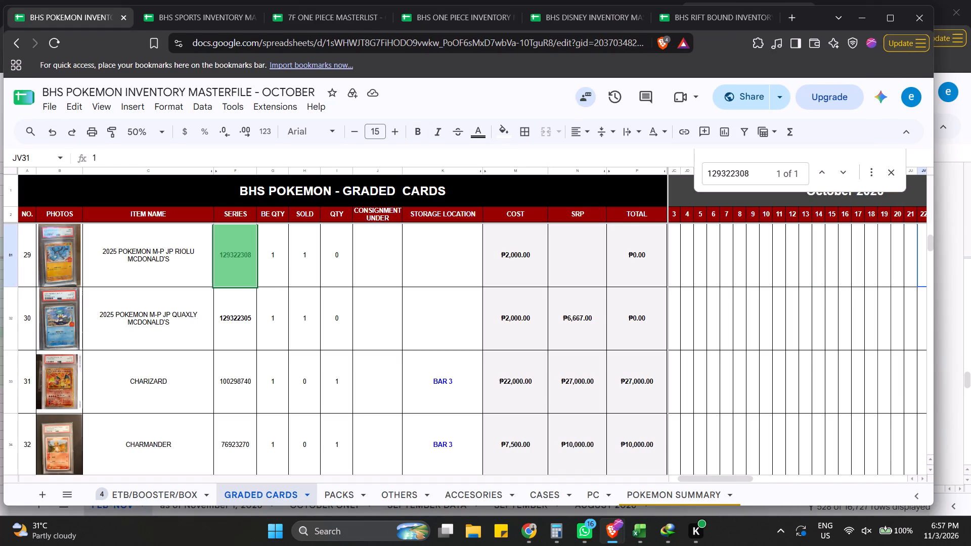
pyautogui.press('1')
pyautogui.press('Return')
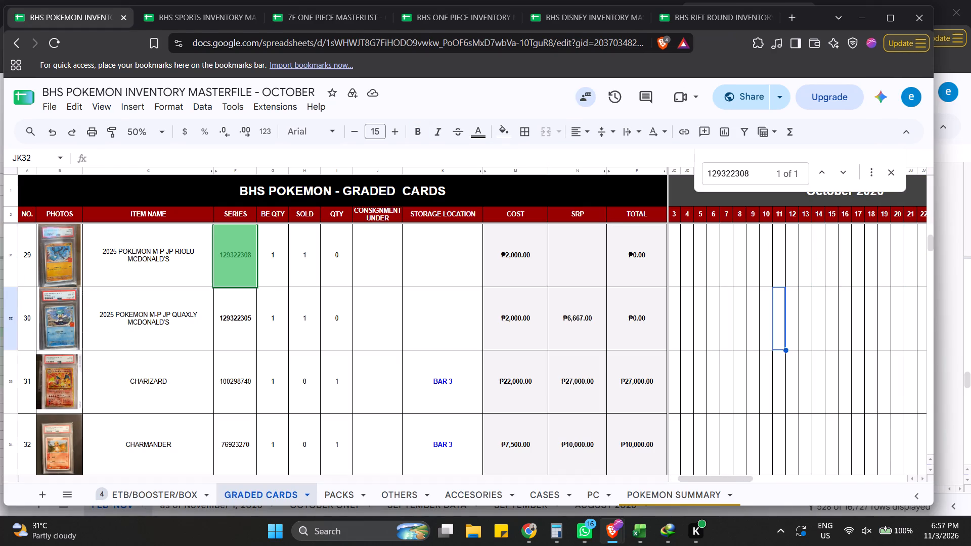
pyautogui.press('Up')
pyautogui.press('Right')
pyautogui.press('Right')
pyautogui.press('Right')
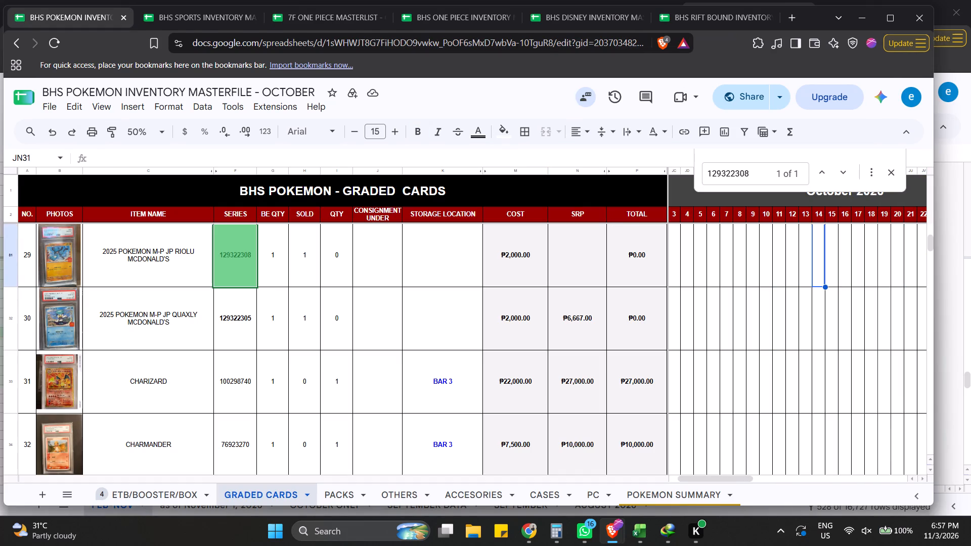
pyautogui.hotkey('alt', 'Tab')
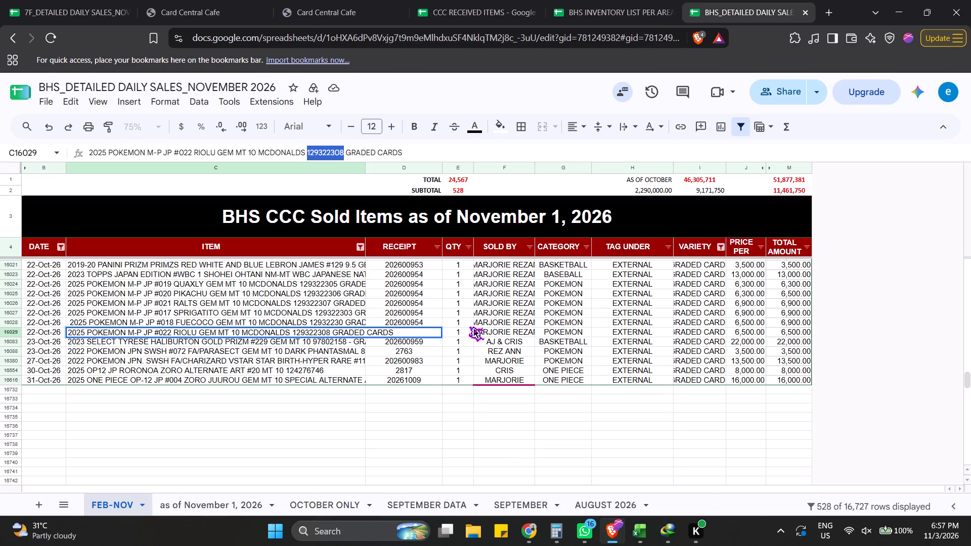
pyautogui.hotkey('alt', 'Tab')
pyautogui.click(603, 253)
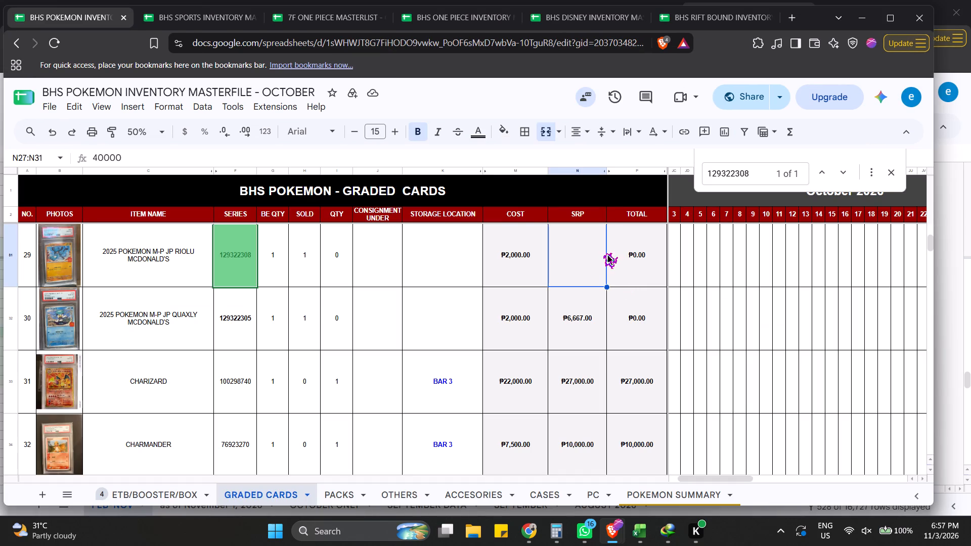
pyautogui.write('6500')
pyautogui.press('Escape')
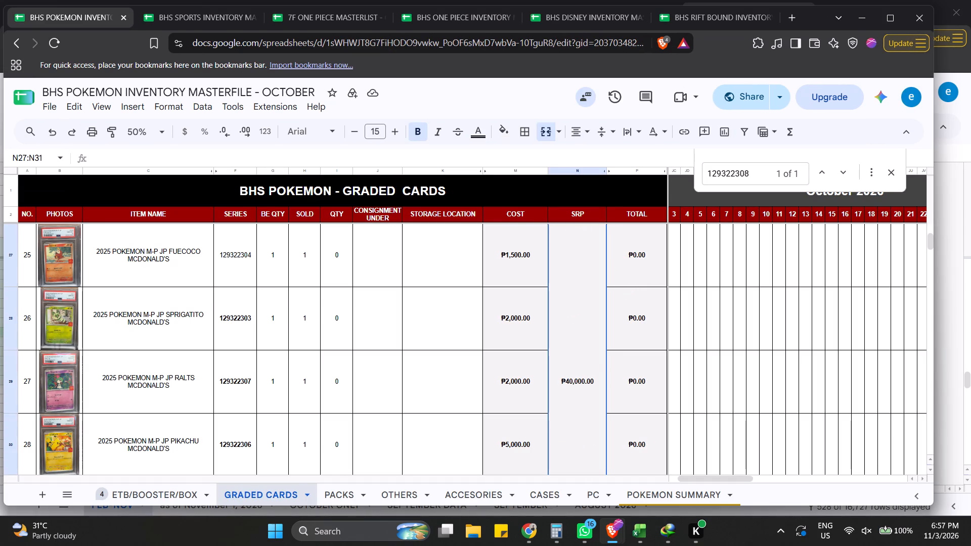
# Check which McDonald's cards share the merged SRP cell and sum the Quaxly-to-Riolu prices in the daily sales sheet.
pyautogui.scroll(-5, 563, 334)
pyautogui.scroll(-5, 582, 375)
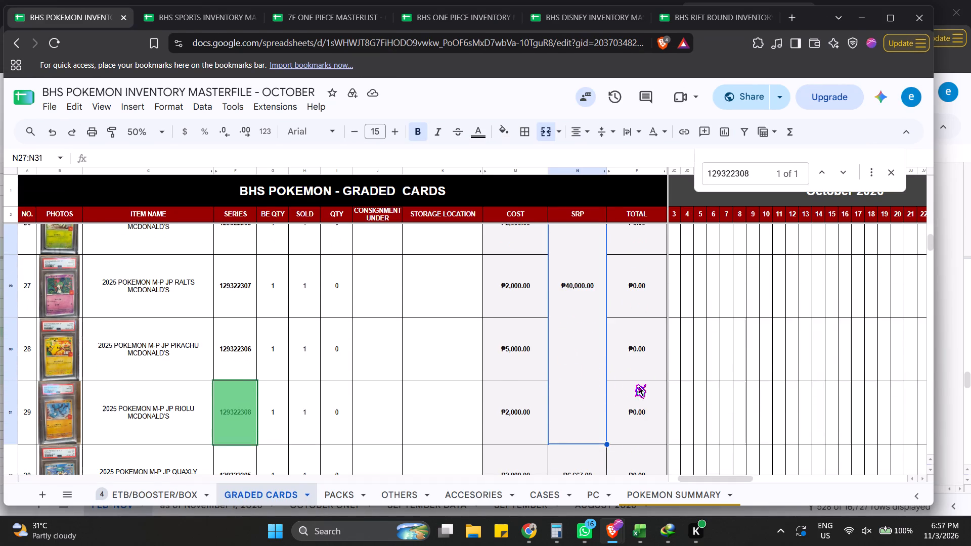
pyautogui.scroll(3, 602, 383)
pyautogui.scroll(-3, 595, 365)
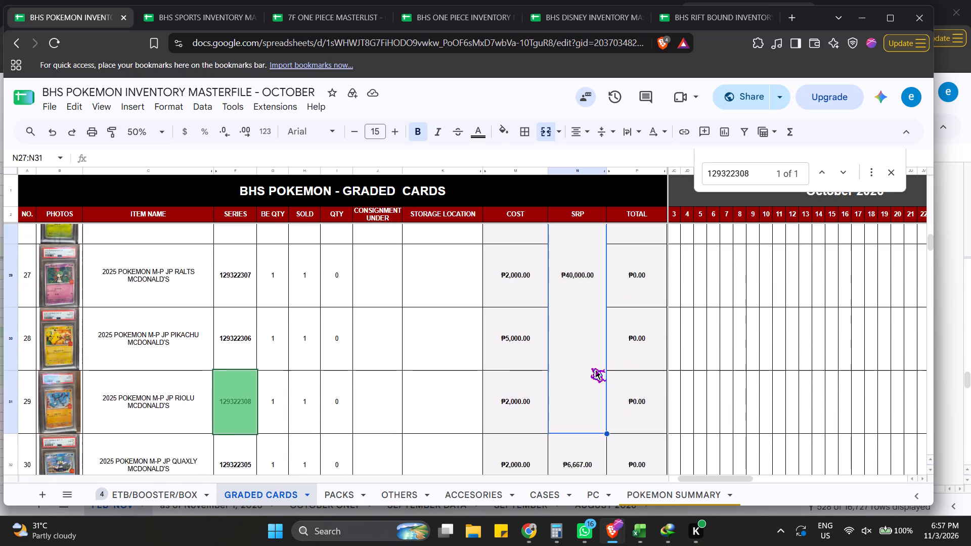
pyautogui.scroll(13, 590, 364)
pyautogui.scroll(-6, 589, 365)
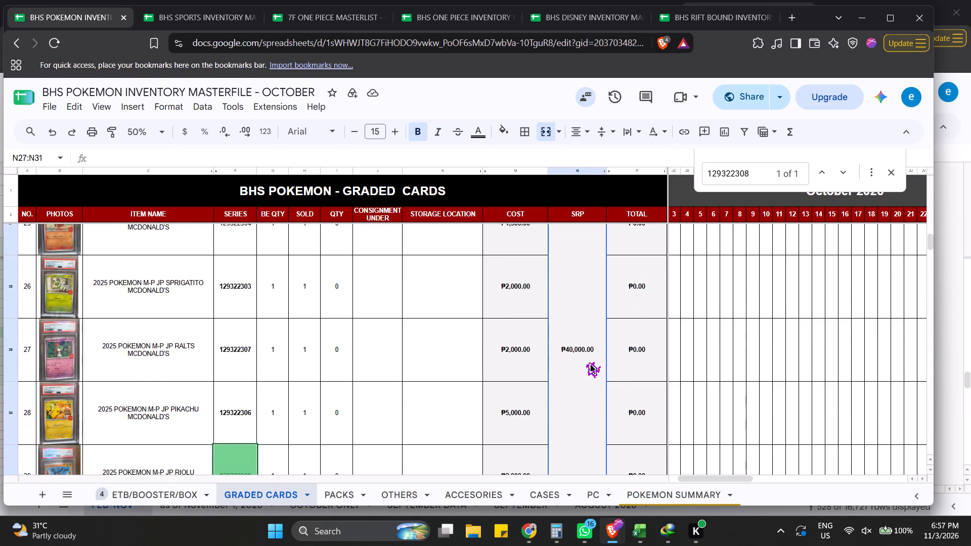
pyautogui.hotkey('alt', 'Tab')
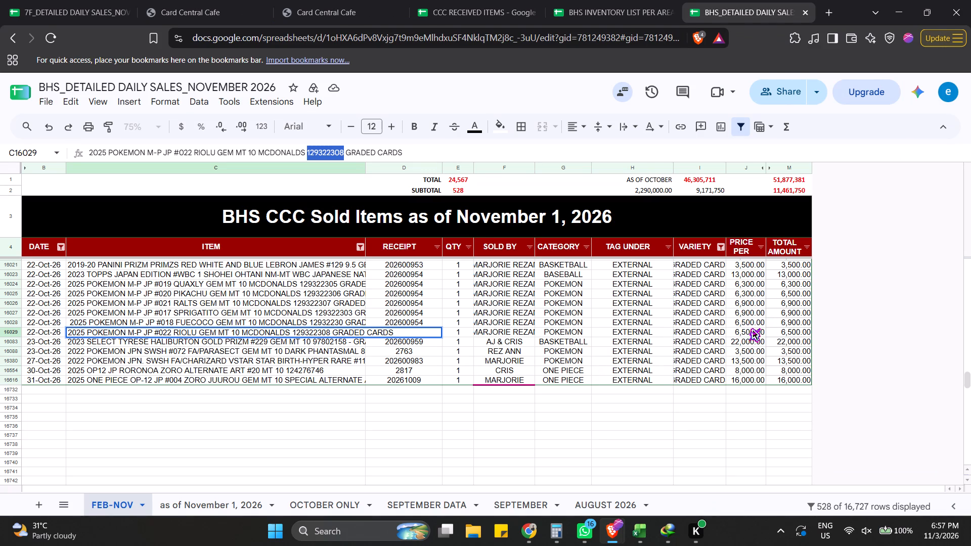
pyautogui.moveTo(747, 333); pyautogui.dragTo(744, 291)
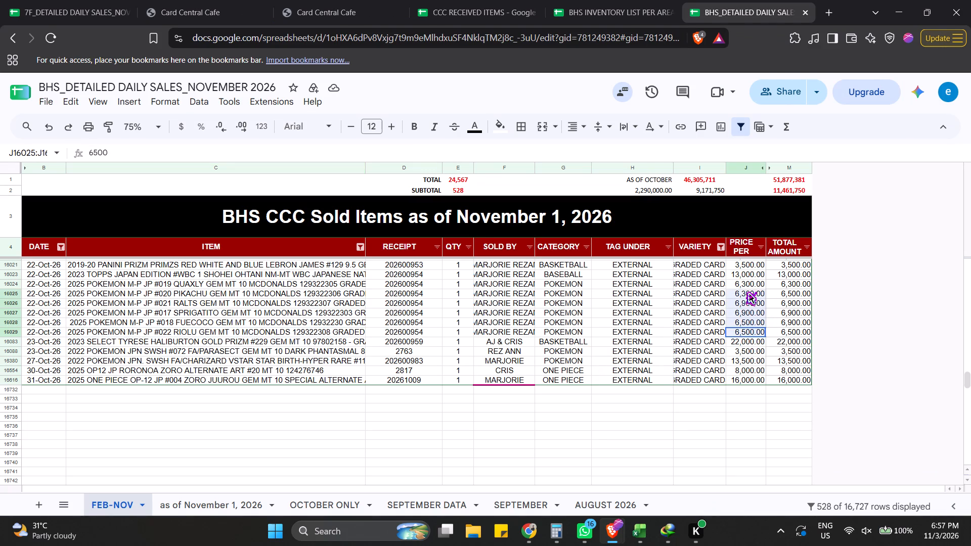
pyautogui.moveTo(744, 291); pyautogui.dragTo(744, 287)
pyautogui.click(895, 502)
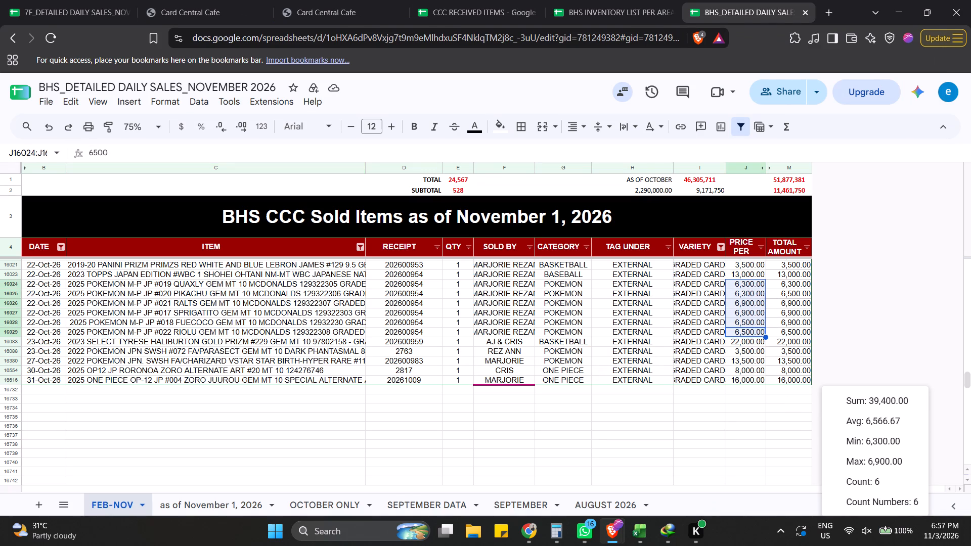
pyautogui.hotkey('alt', 'Tab')
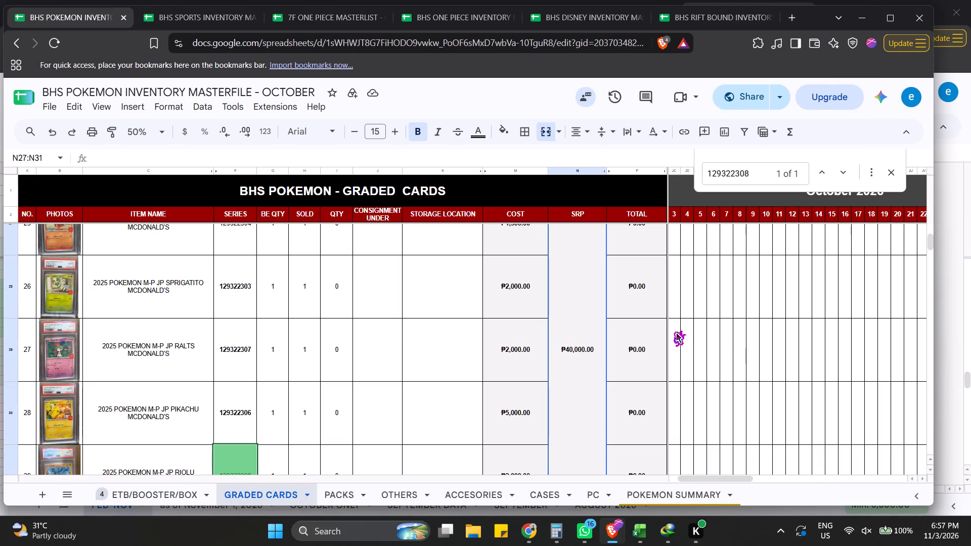
pyautogui.hotkey('alt', 'Tab')
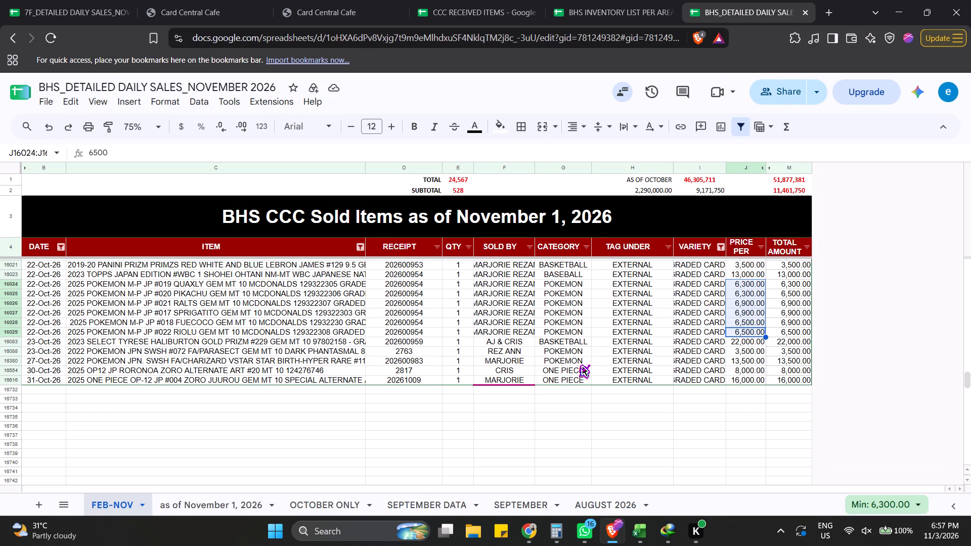
# Recheck the sum of the six 22-Oct-26 McDonald's card prices, Quaxly through Riolu, in the daily sales sheet.
pyautogui.rightClick(747, 312)
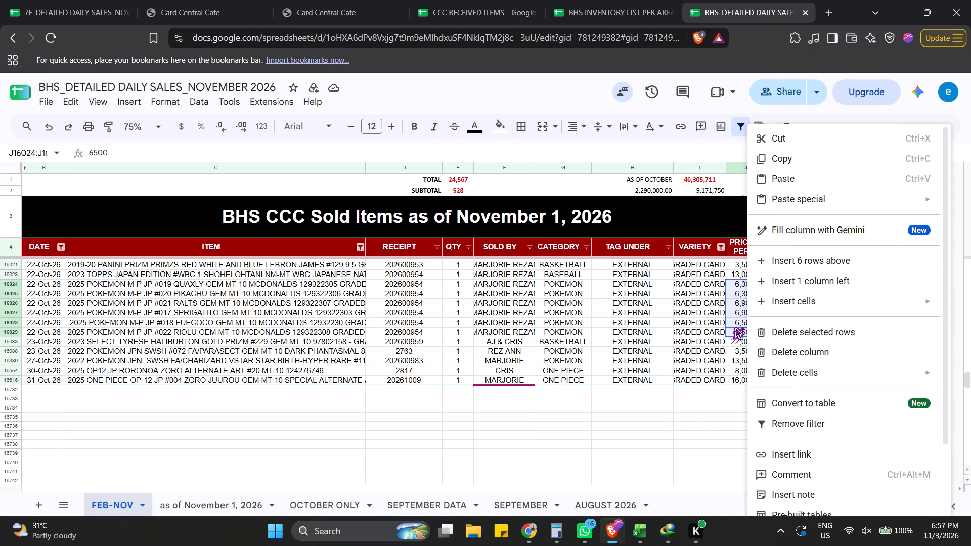
pyautogui.scroll(-1, 704, 414)
pyautogui.click(704, 421)
pyautogui.scroll(2, 770, 326)
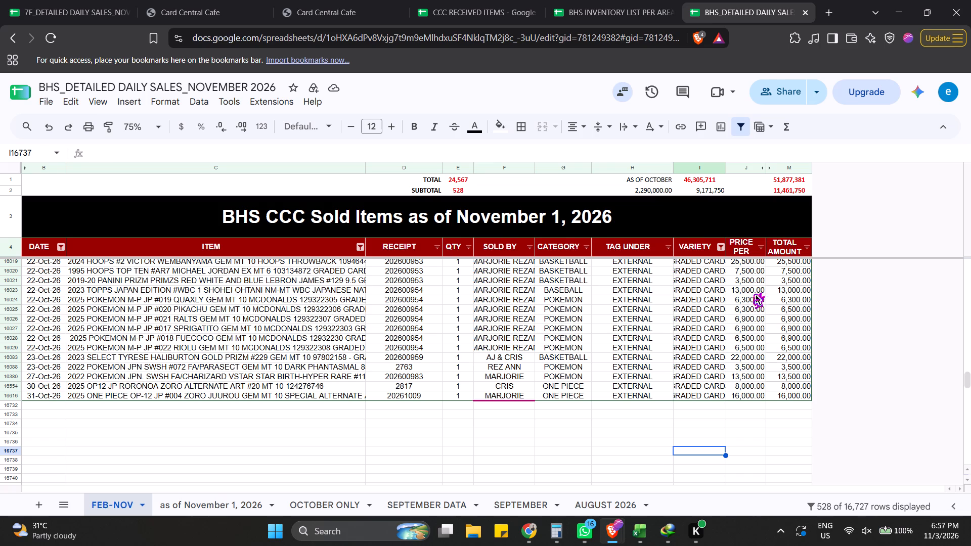
pyautogui.click(751, 293)
pyautogui.click(751, 313)
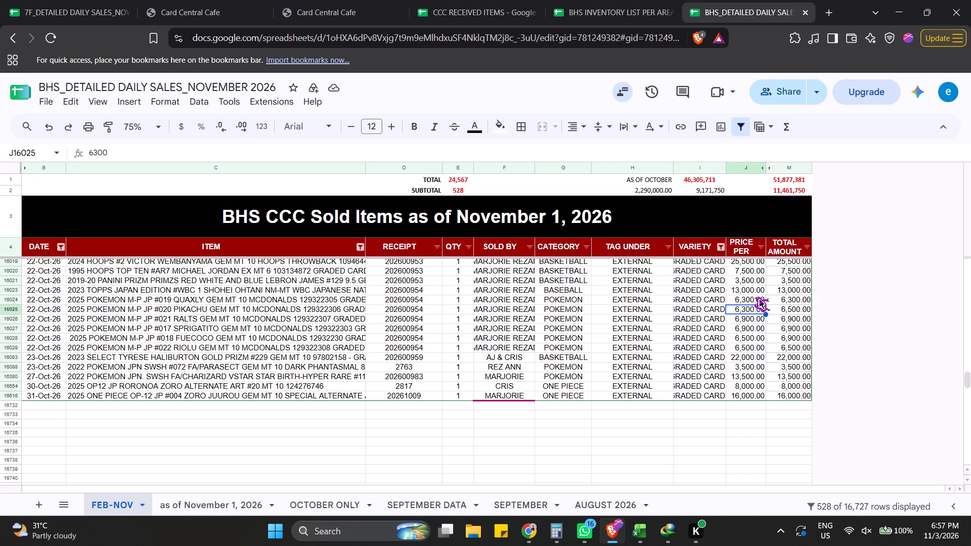
pyautogui.click(749, 294)
pyautogui.click(749, 323)
pyautogui.moveTo(748, 300); pyautogui.dragTo(755, 339)
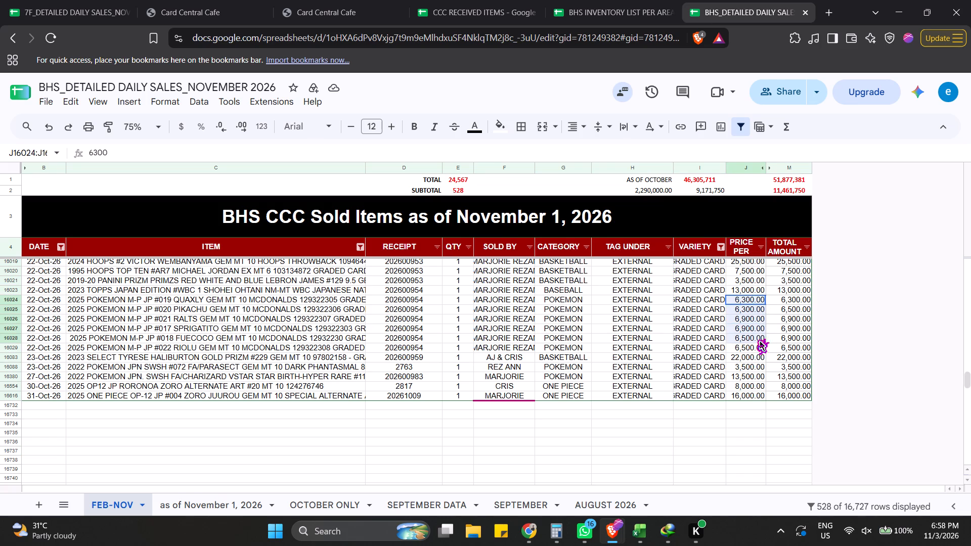
pyautogui.moveTo(755, 339); pyautogui.dragTo(755, 347)
pyautogui.click(884, 505)
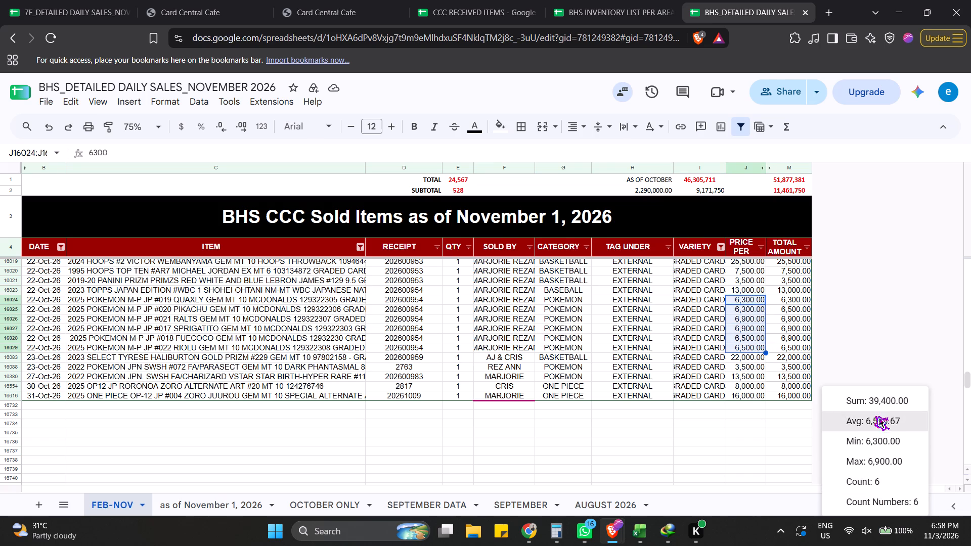
pyautogui.click(723, 416)
# Set the merged SRP for the Fuecoco-to-Riolu McDonald's cards in the Pokemon masterfile to 39400.
pyautogui.hotkey('alt', 'Tab')
pyautogui.click(589, 354)
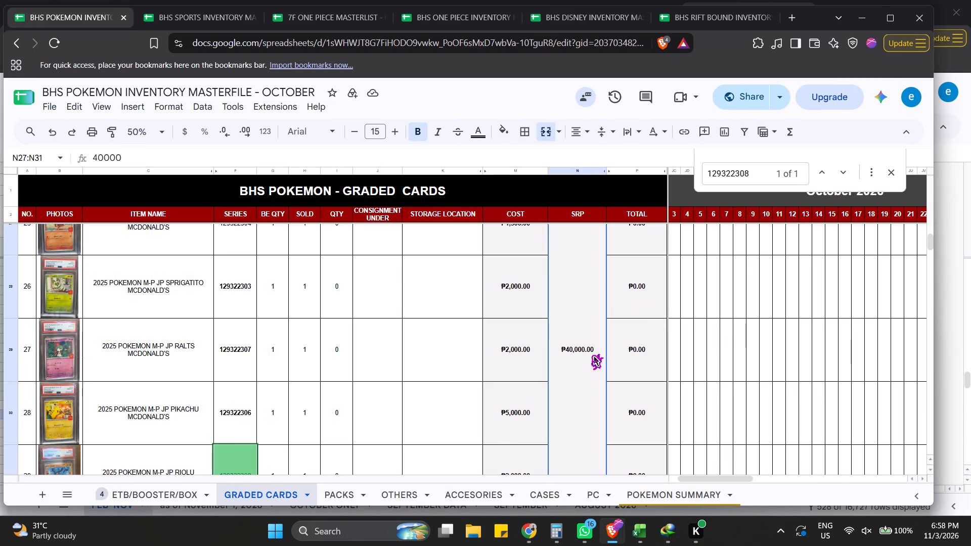
pyautogui.write('39400')
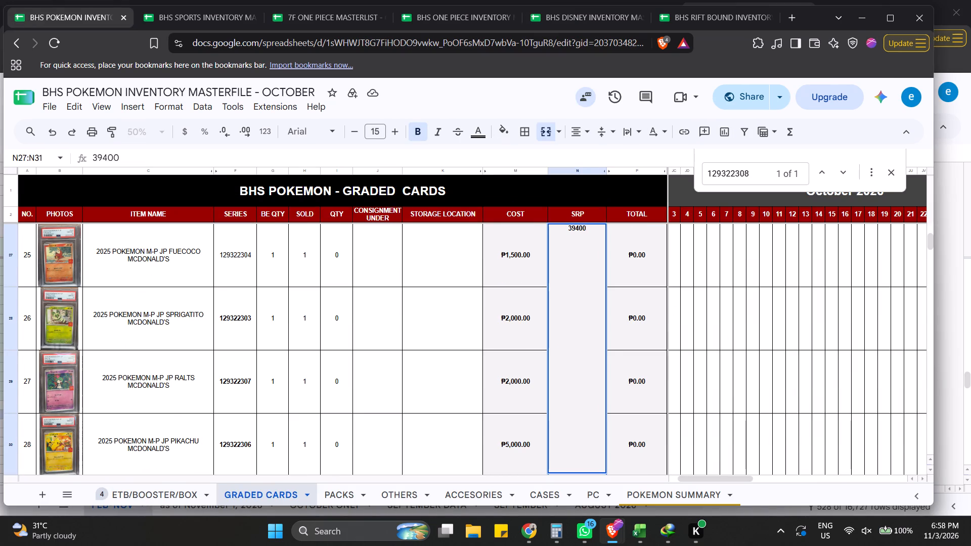
pyautogui.press('Return')
pyautogui.scroll(9, 317, 451)
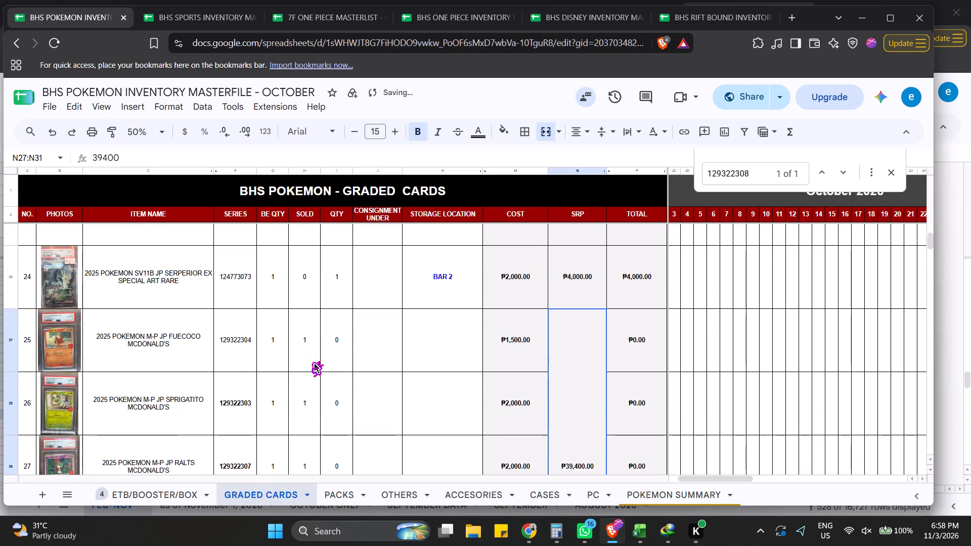
pyautogui.scroll(-20, 310, 361)
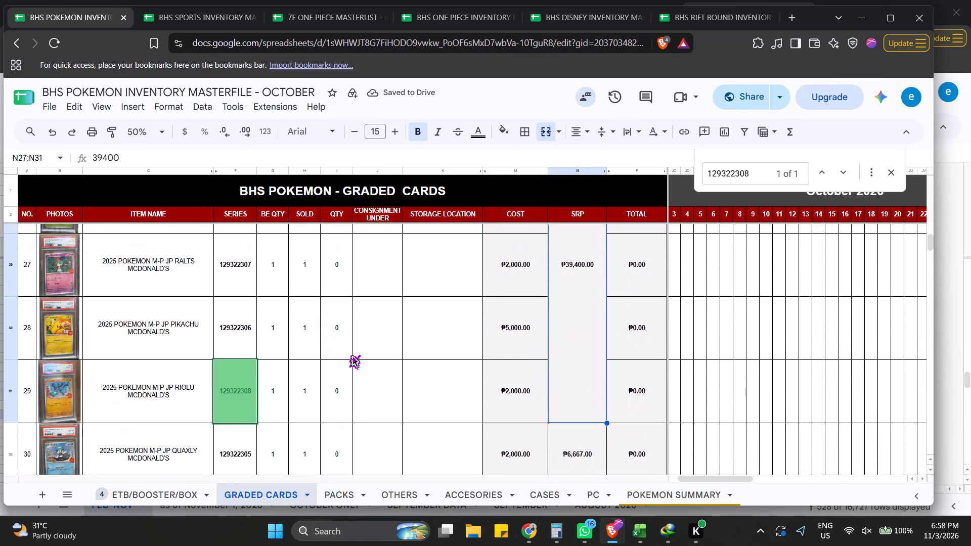
pyautogui.click(404, 379)
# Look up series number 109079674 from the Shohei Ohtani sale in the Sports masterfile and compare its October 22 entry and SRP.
pyautogui.hotkey('alt', 'Tab')
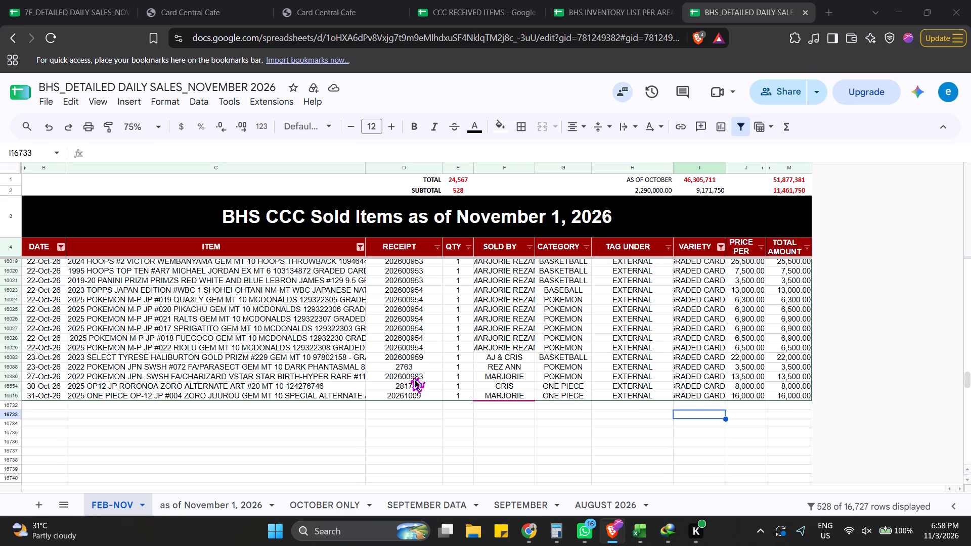
pyautogui.scroll(5, 725, 365)
pyautogui.click(748, 371)
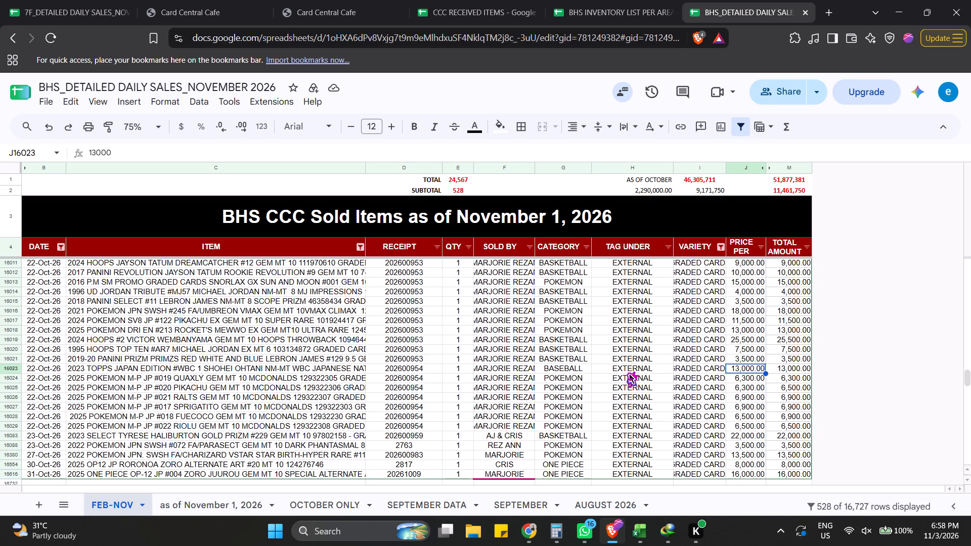
pyautogui.click(337, 368)
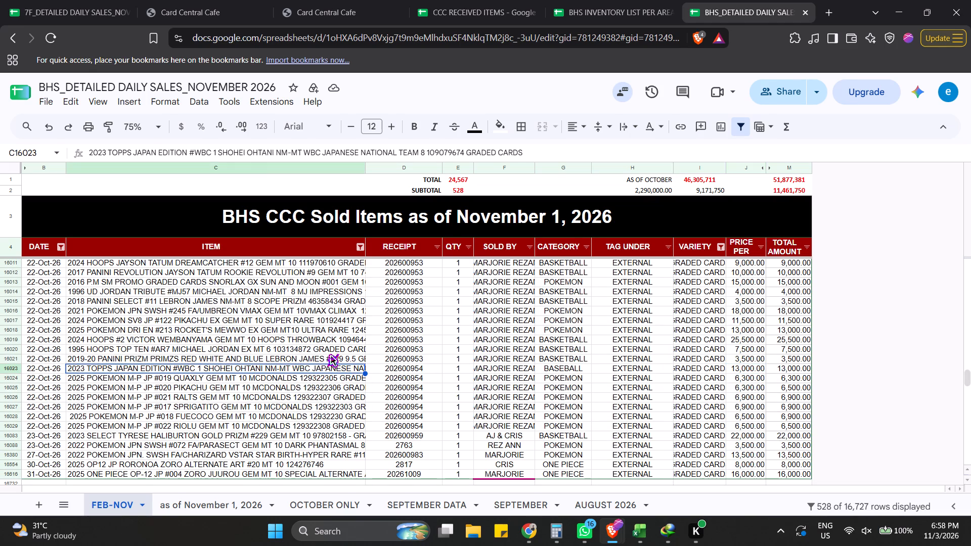
pyautogui.moveTo(427, 151); pyautogui.dragTo(463, 156)
pyautogui.hotkey('ctrl', 'c')
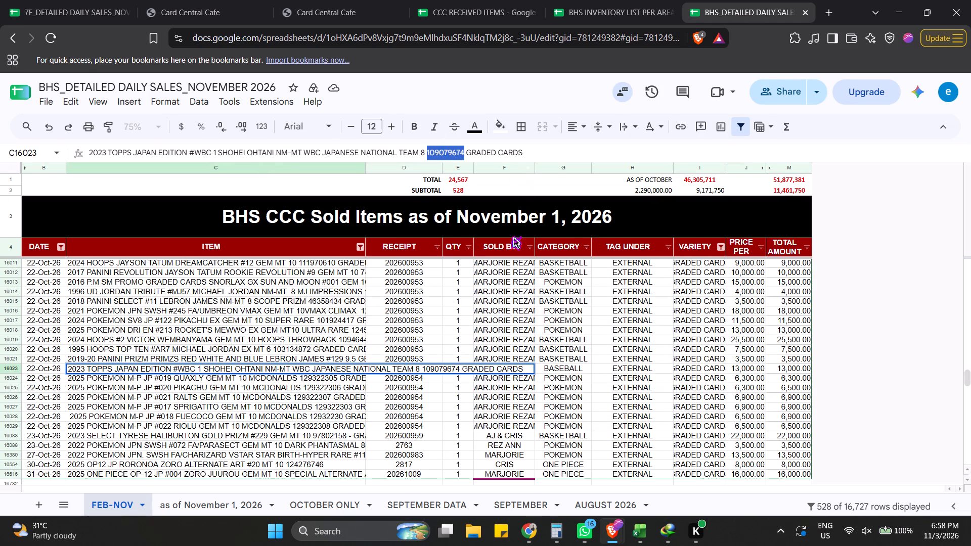
pyautogui.hotkey('alt', 'Tab')
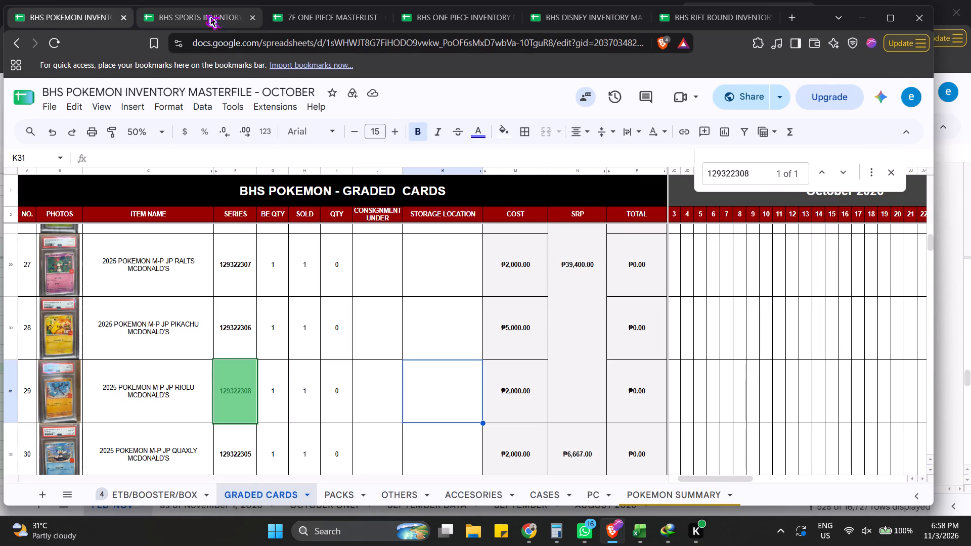
pyautogui.click(206, 15)
pyautogui.hotkey('ctrl', 'f')
pyautogui.hotkey('ctrl', 'v')
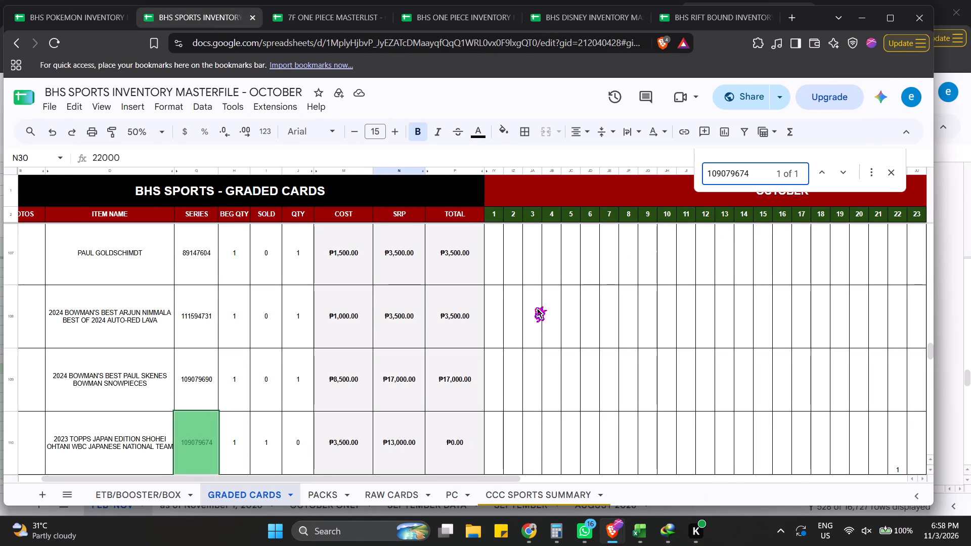
pyautogui.scroll(-3, 523, 325)
pyautogui.scroll(-1, 189, 411)
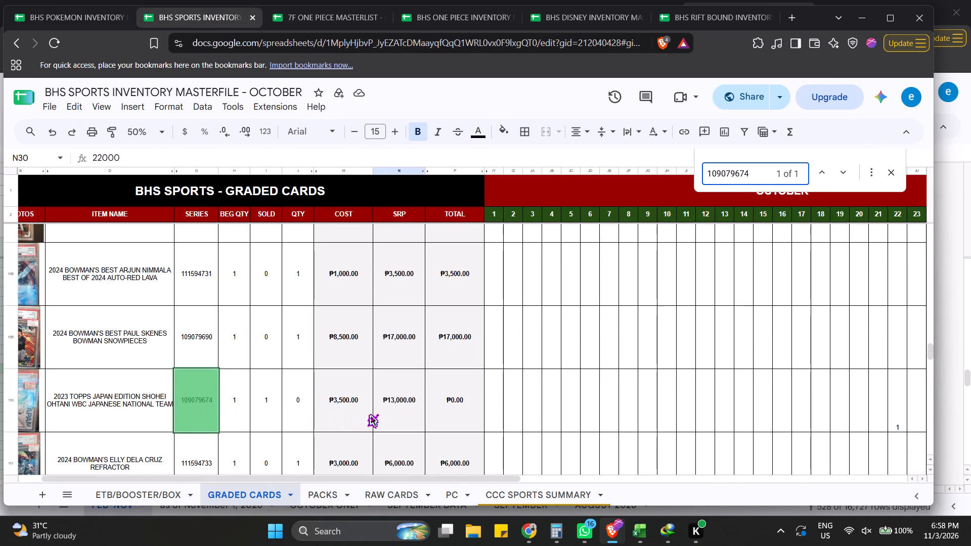
pyautogui.hotkey('alt', 'Tab')
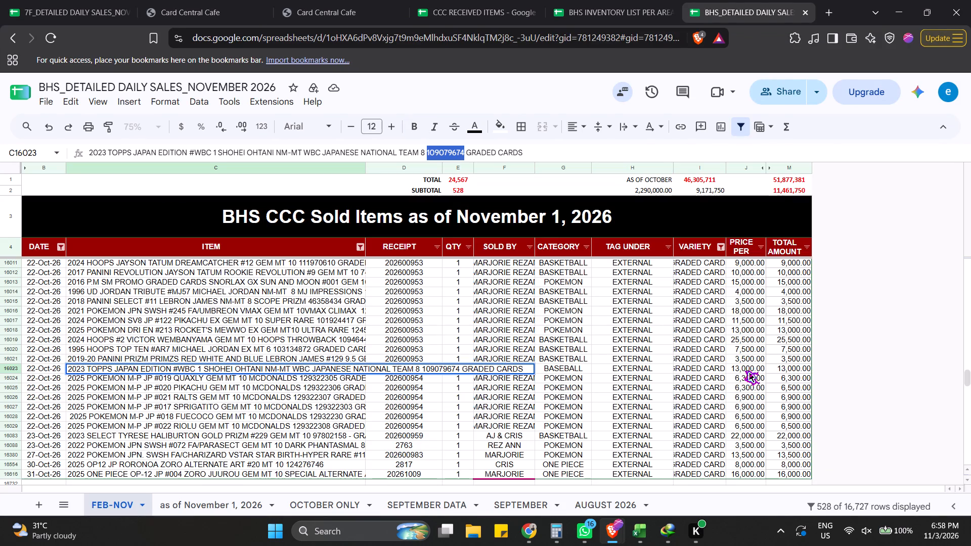
# Look up 12056179 from the Panini Prizm LeBron James sale in the Sports masterfile's GRADED CARDS sheet and compare its sale entry.
pyautogui.click(344, 358)
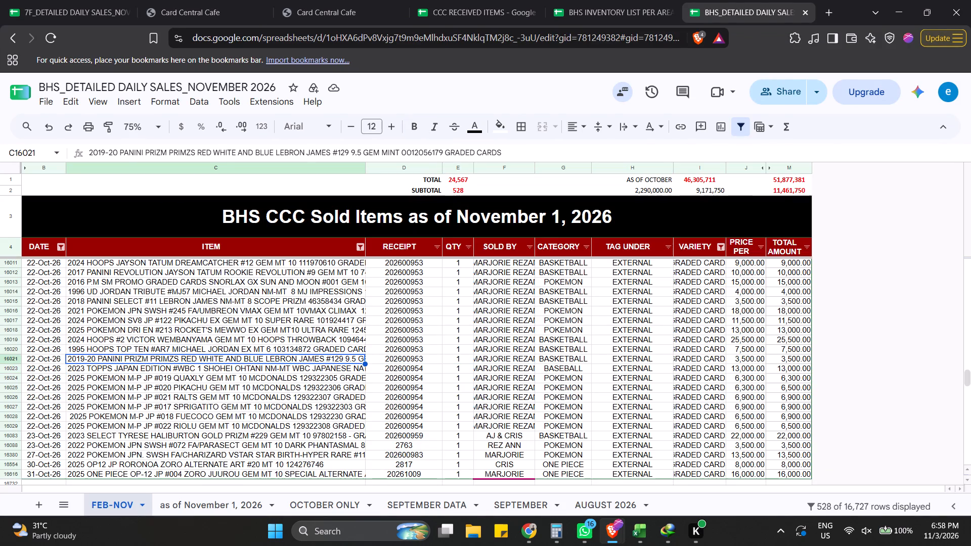
pyautogui.moveTo(403, 152); pyautogui.dragTo(447, 154)
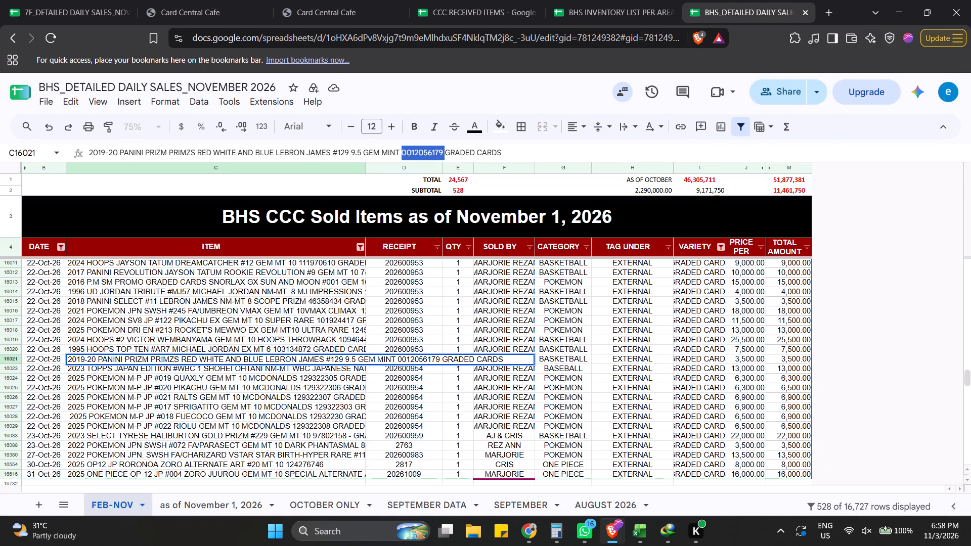
pyautogui.moveTo(447, 154); pyautogui.dragTo(445, 155)
pyautogui.click(504, 153)
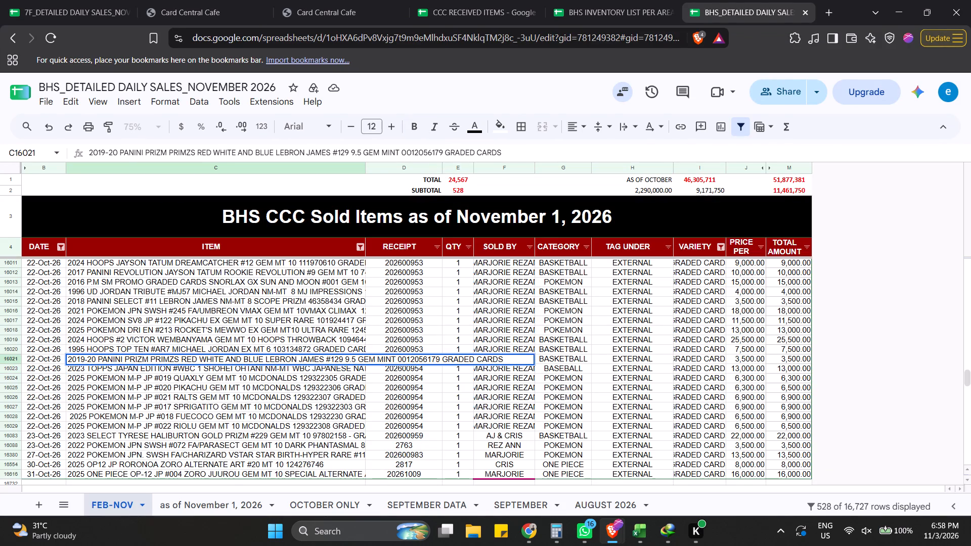
pyautogui.moveTo(412, 152); pyautogui.dragTo(444, 153)
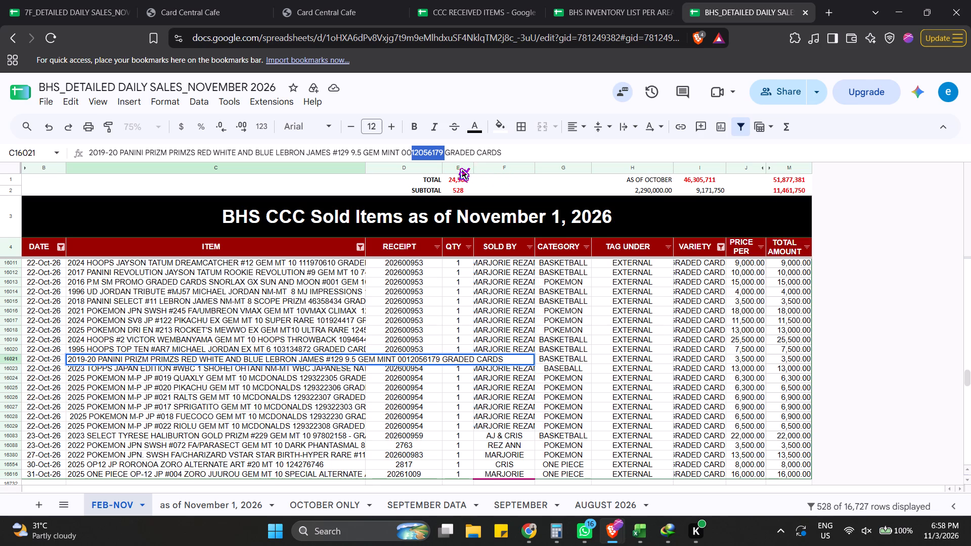
pyautogui.click(456, 156)
pyautogui.moveTo(412, 151); pyautogui.dragTo(444, 154)
pyautogui.hotkey('ctrl', 'c')
pyautogui.hotkey('alt', 'Tab')
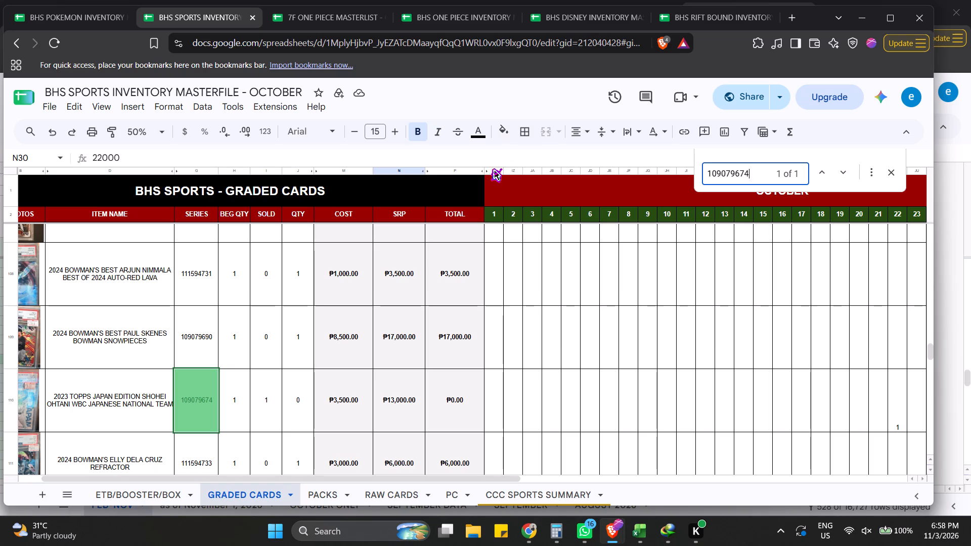
pyautogui.hotkey('ctrl', 'f')
pyautogui.hotkey('ctrl', 'v')
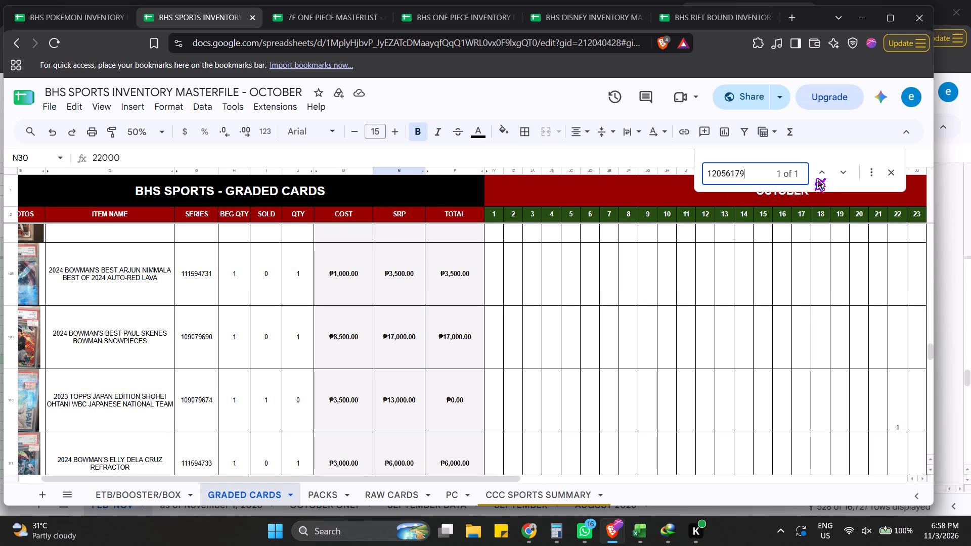
pyautogui.click(820, 178)
pyautogui.hotkey('alt', 'Tab')
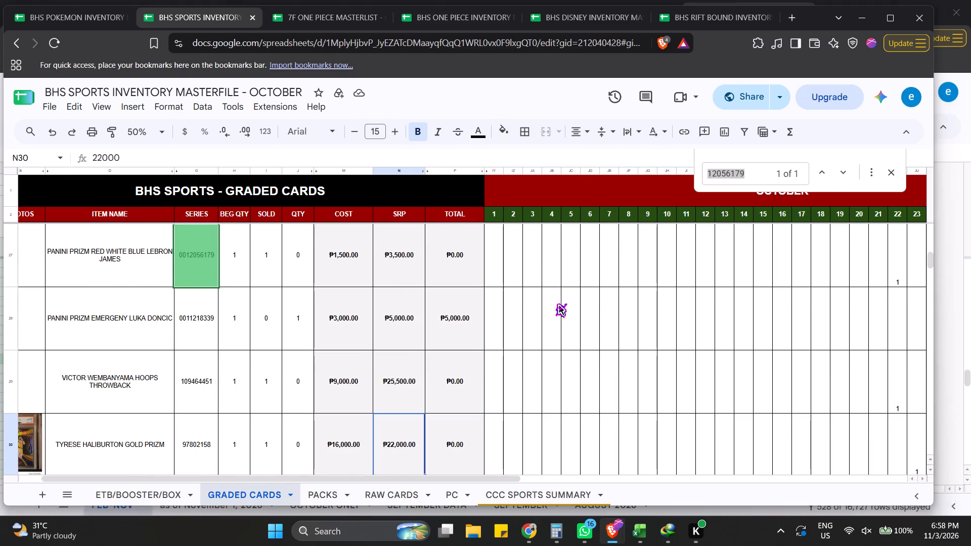
# Return to the daily sales sheet and examine the final graded card sales, especially the 30-Oct-26 and 31-Oct-26 One Piece rows.
pyautogui.click(323, 361)
pyautogui.click(347, 381)
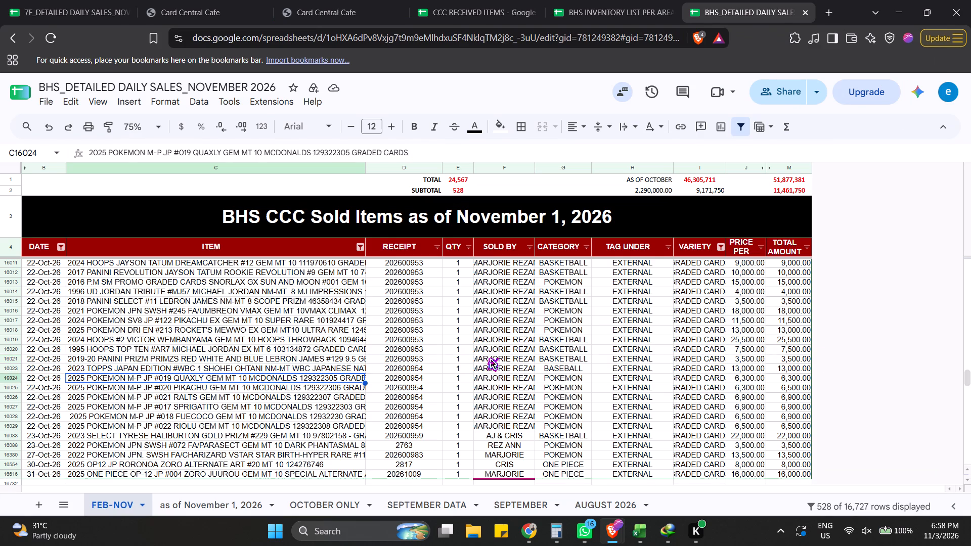
pyautogui.click(495, 355)
pyautogui.click(383, 354)
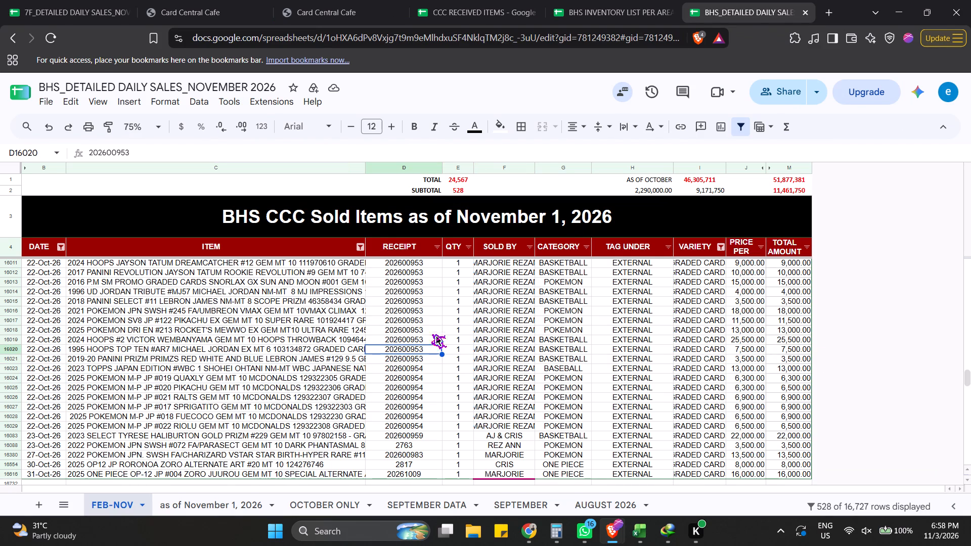
pyautogui.scroll(-6, 410, 346)
pyautogui.scroll(12, 407, 348)
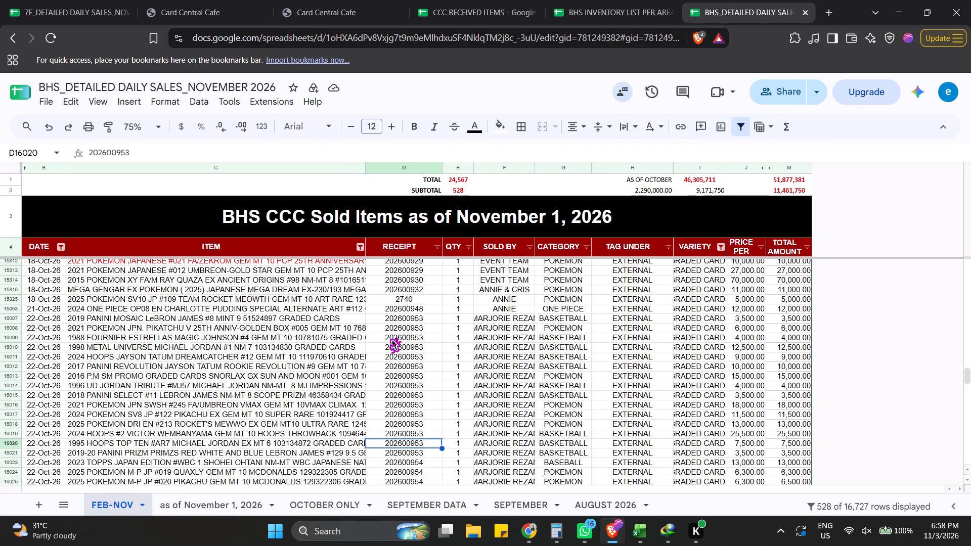
pyautogui.scroll(-14, 609, 379)
pyautogui.click(542, 380)
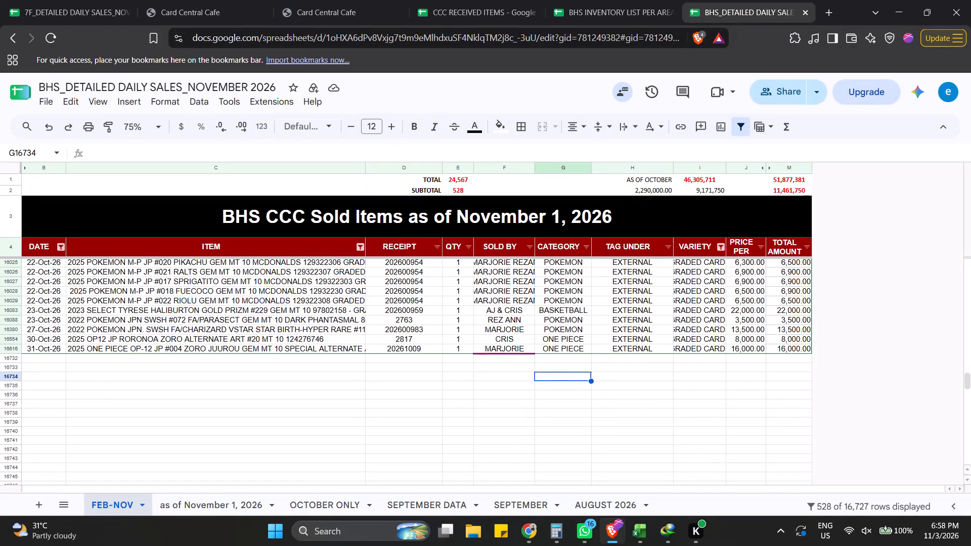
pyautogui.click(519, 349)
pyautogui.click(561, 347)
pyautogui.click(562, 342)
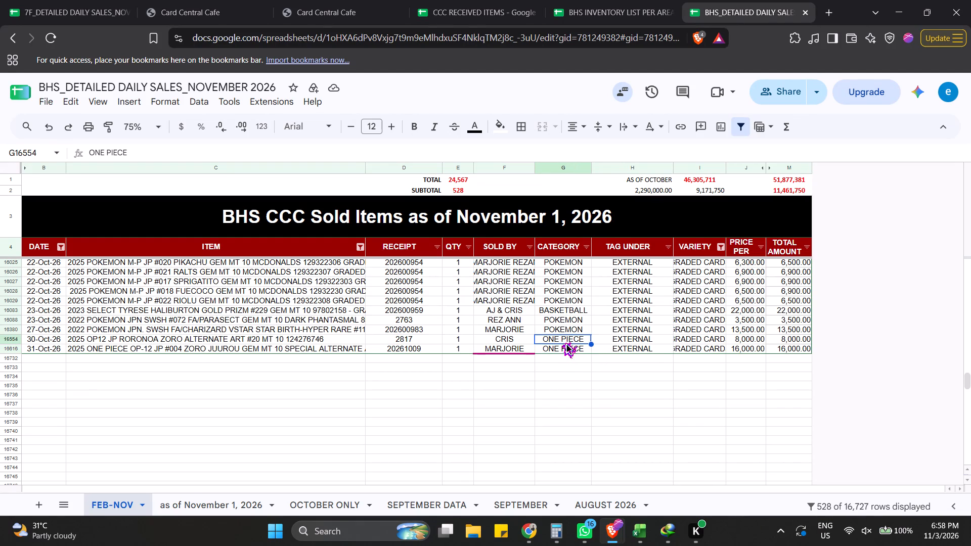
pyautogui.click(567, 351)
pyautogui.click(568, 340)
# Review the categories of the October graded card sales row by row, from 30-Oct-26 back to 02-Oct-26.
pyautogui.press('Up')
pyautogui.press('Up')
pyautogui.press('Up')
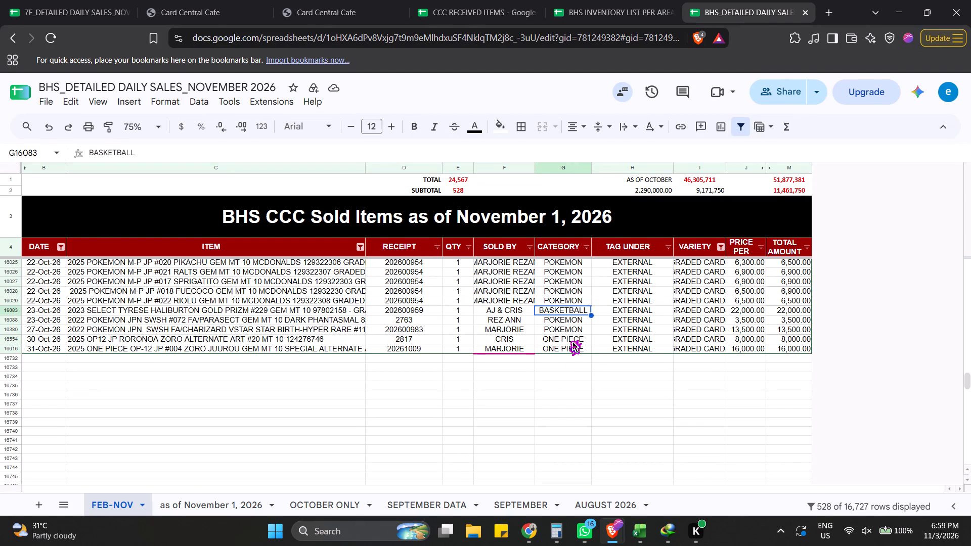
pyautogui.press('Up')
pyautogui.press('Up')
pyautogui.press('Up')
pyautogui.press('Up')
pyautogui.press('Up')
pyautogui.press('Up')
pyautogui.press('Up')
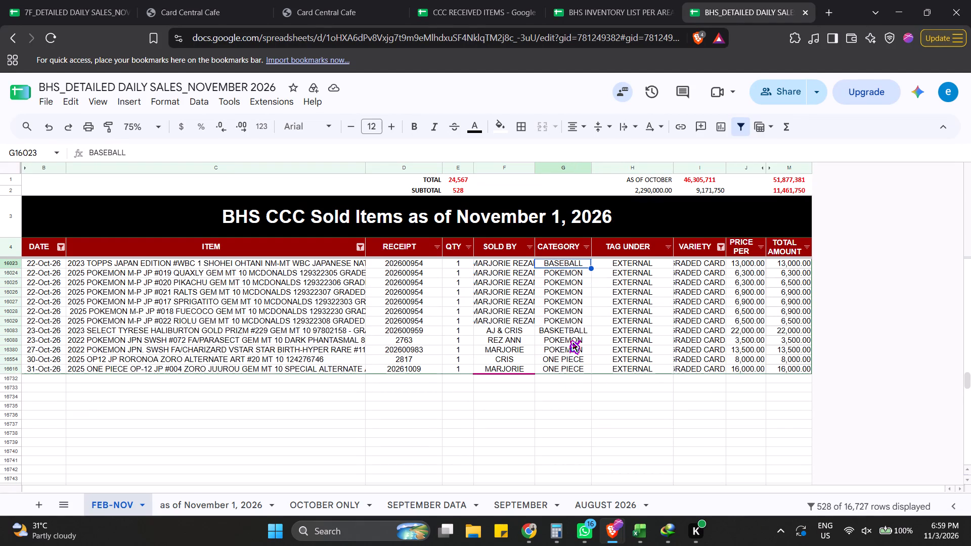
pyautogui.press('Up')
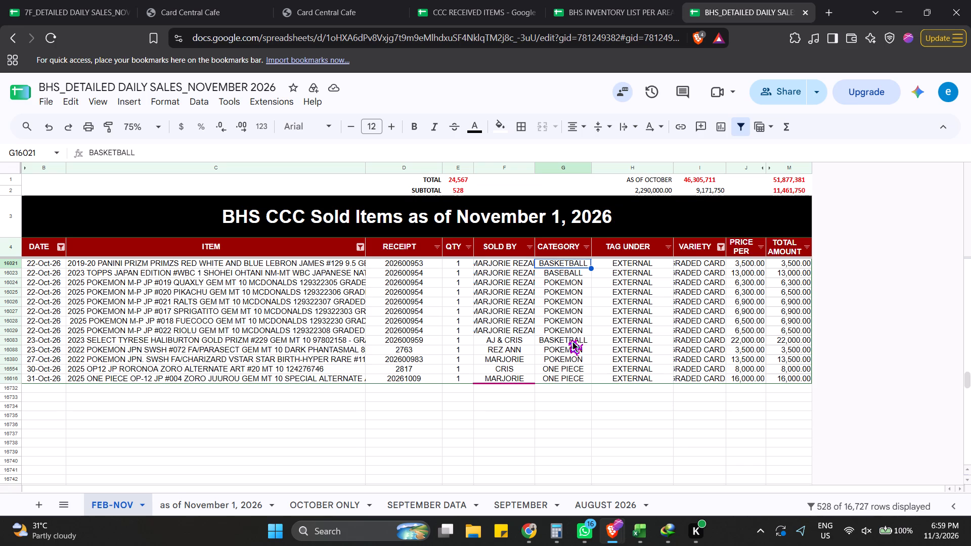
pyautogui.press('Up')
pyautogui.press('Up')
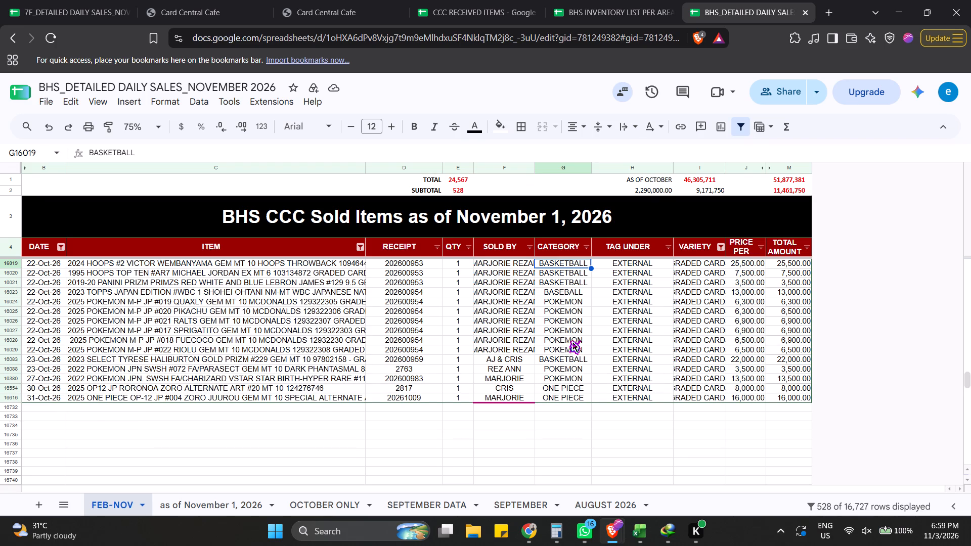
pyautogui.press('Up')
pyautogui.press('Up')
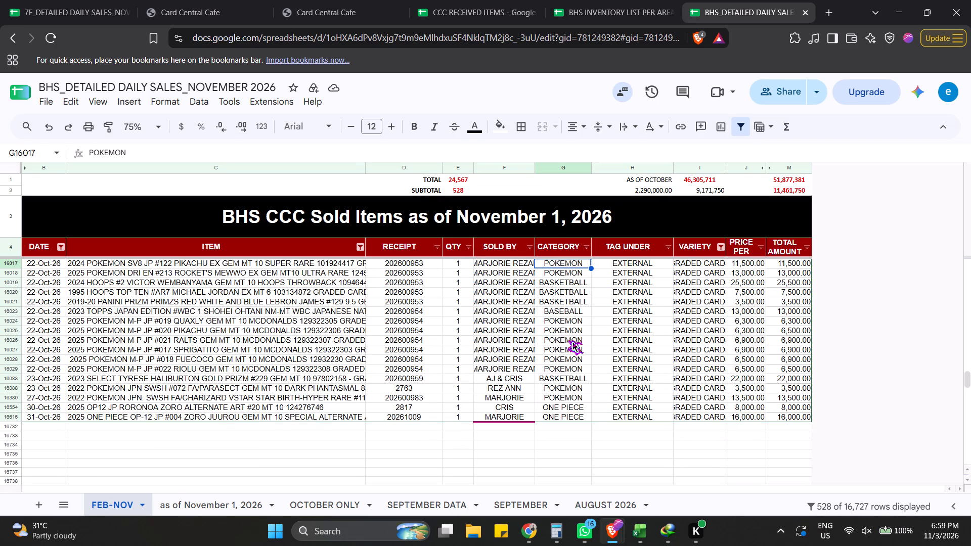
pyautogui.press('Up')
pyautogui.press('Up')
pyautogui.press('Up')
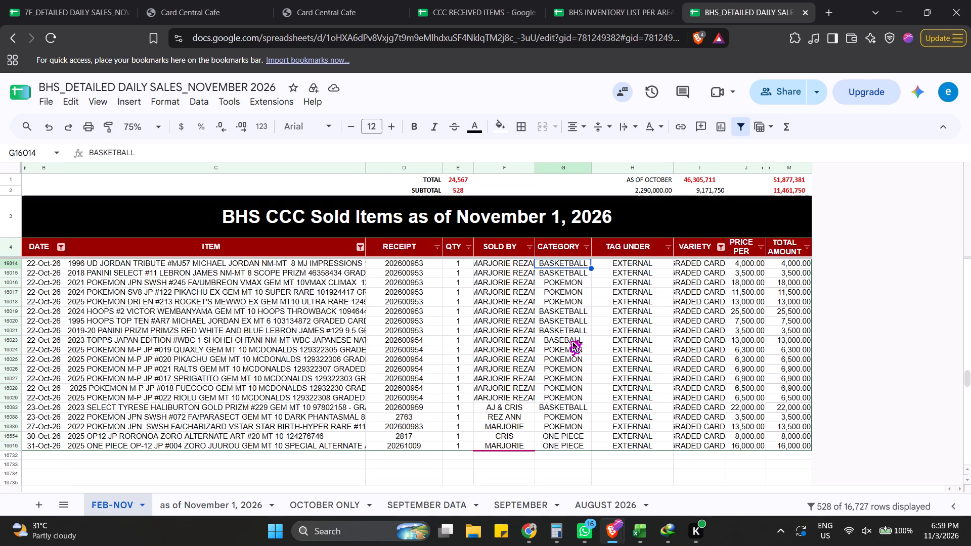
pyautogui.press('Up')
pyautogui.press('Up')
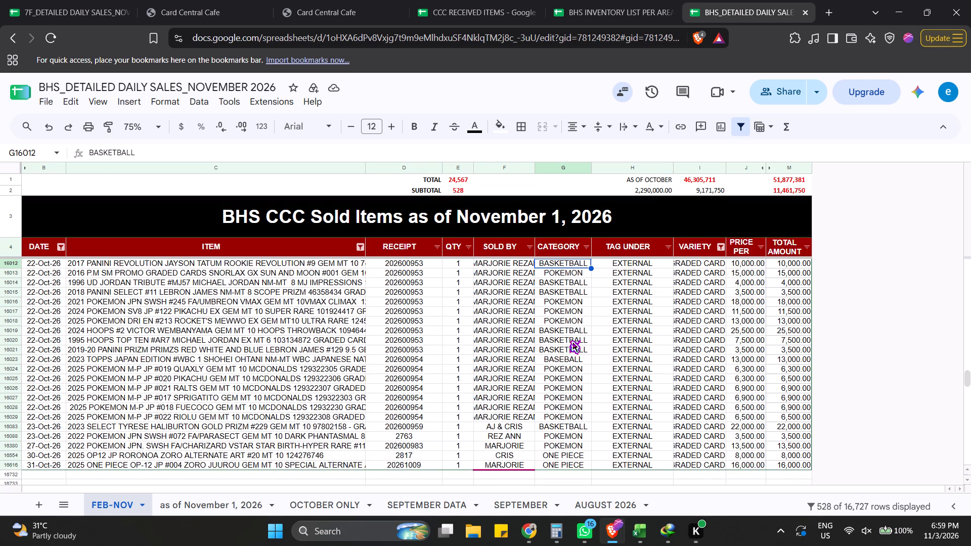
pyautogui.press('Up')
pyautogui.press('Up')
pyautogui.press('Up')
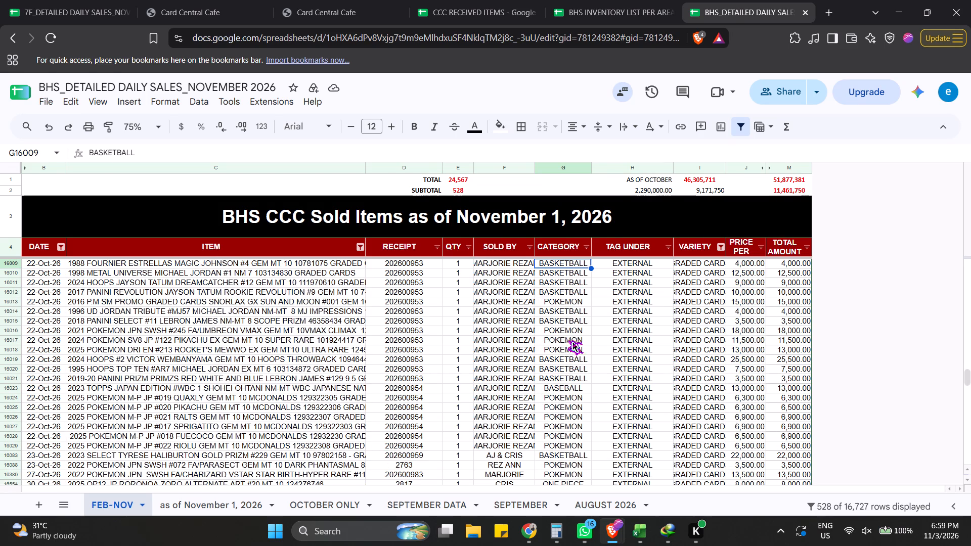
pyautogui.press('Up')
pyautogui.press('Up')
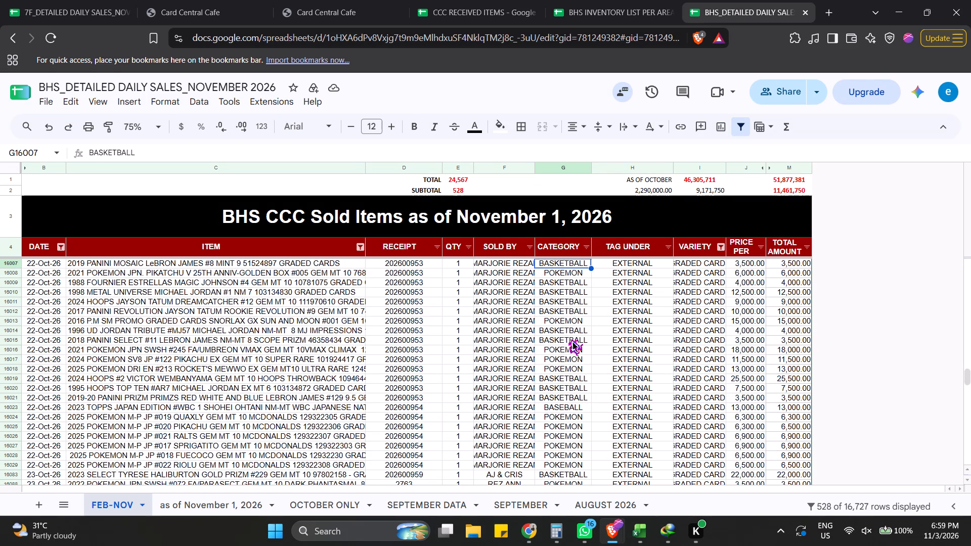
pyautogui.press('Up')
pyautogui.press('Up')
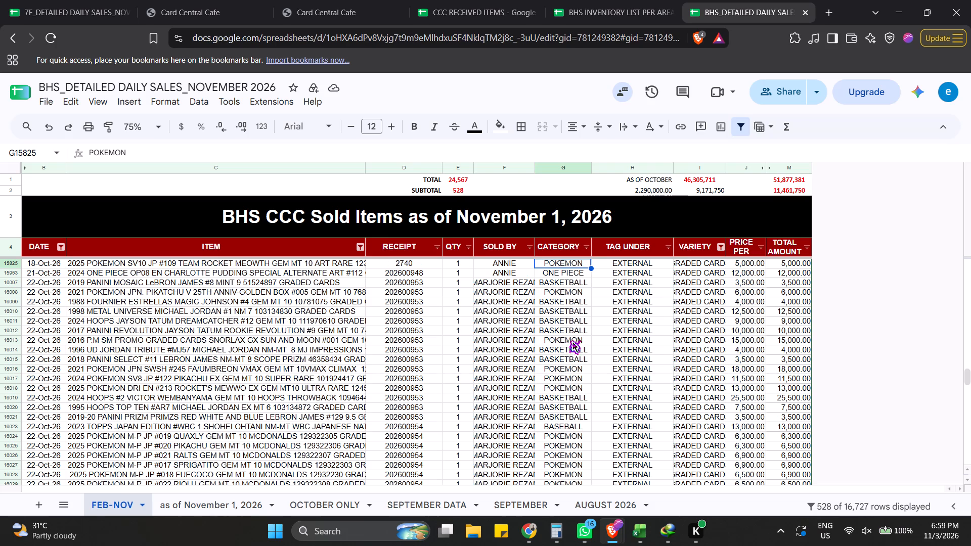
pyautogui.press('Up')
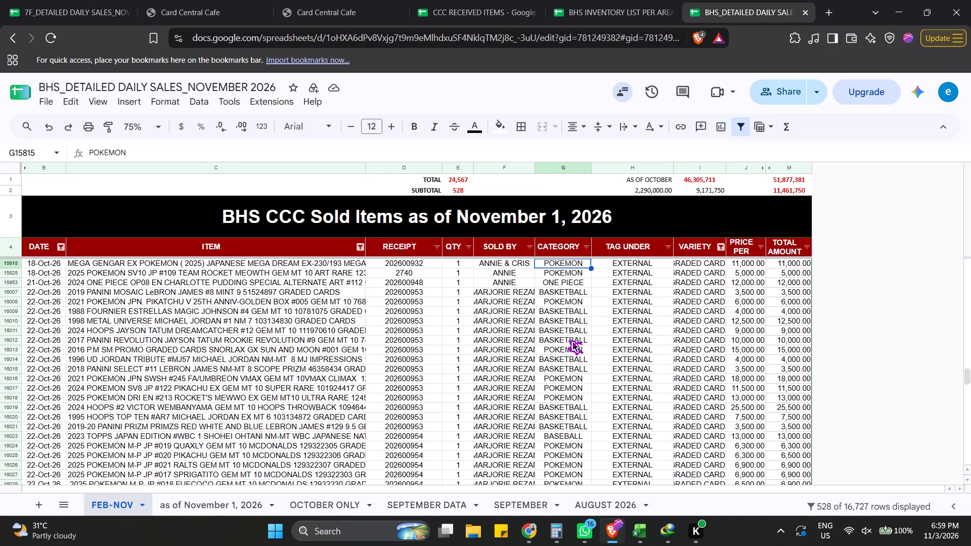
pyautogui.press('Up')
pyautogui.press('Up')
pyautogui.press('Up')
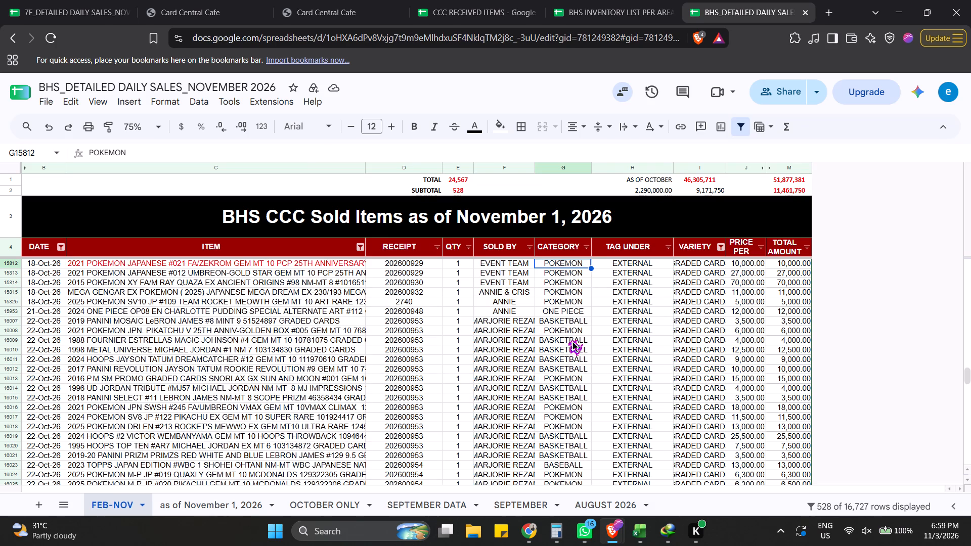
pyautogui.press('Up')
pyautogui.press('Up')
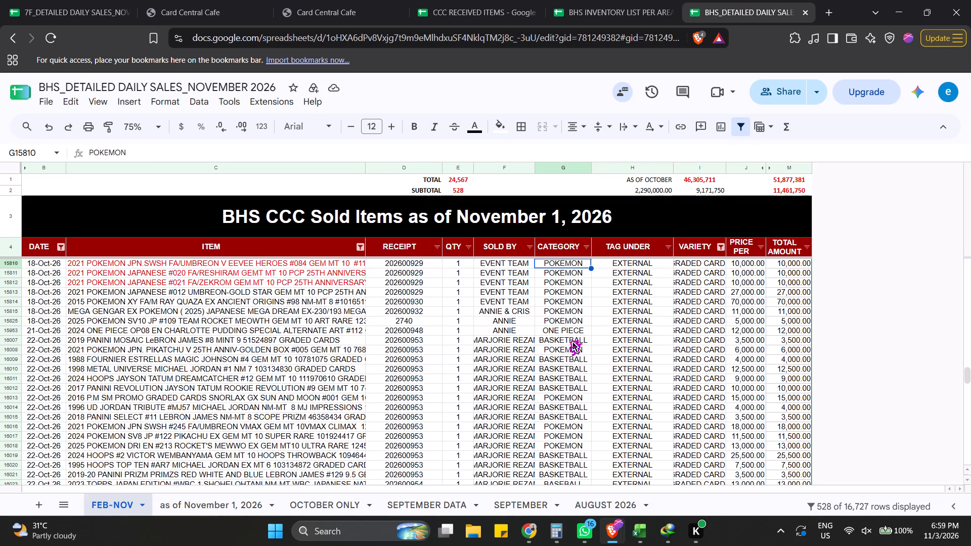
pyautogui.press('Up')
pyautogui.press('Up')
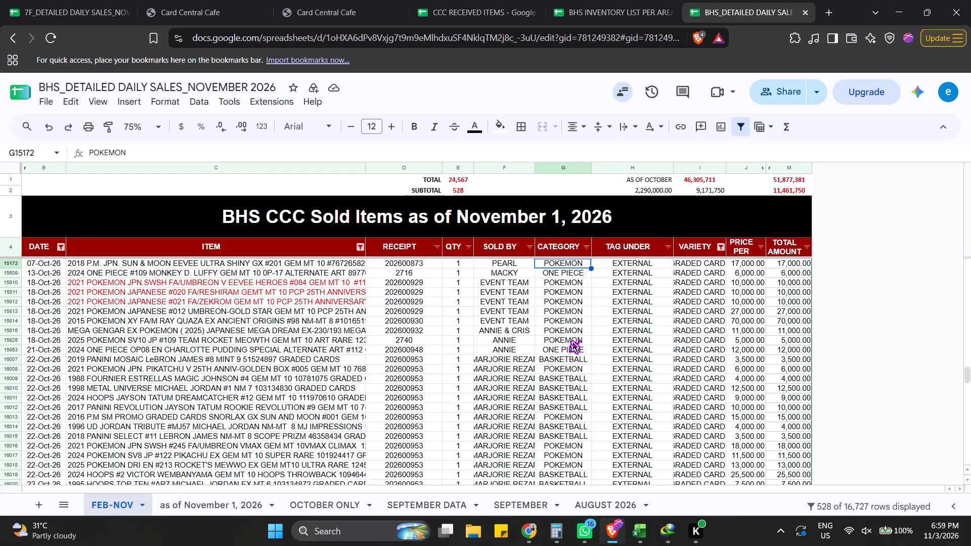
pyautogui.press('Up')
pyautogui.press('Up')
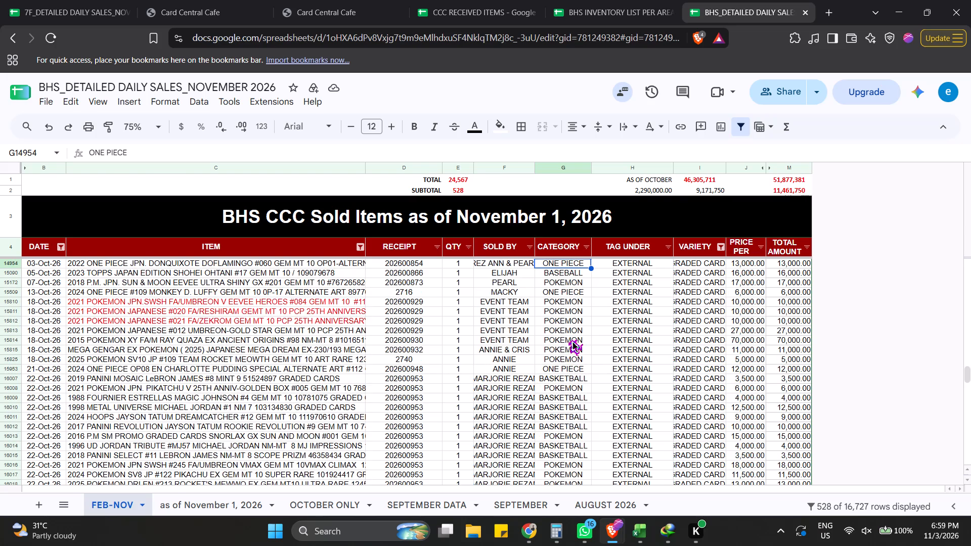
pyautogui.press('Up')
pyautogui.press('Up')
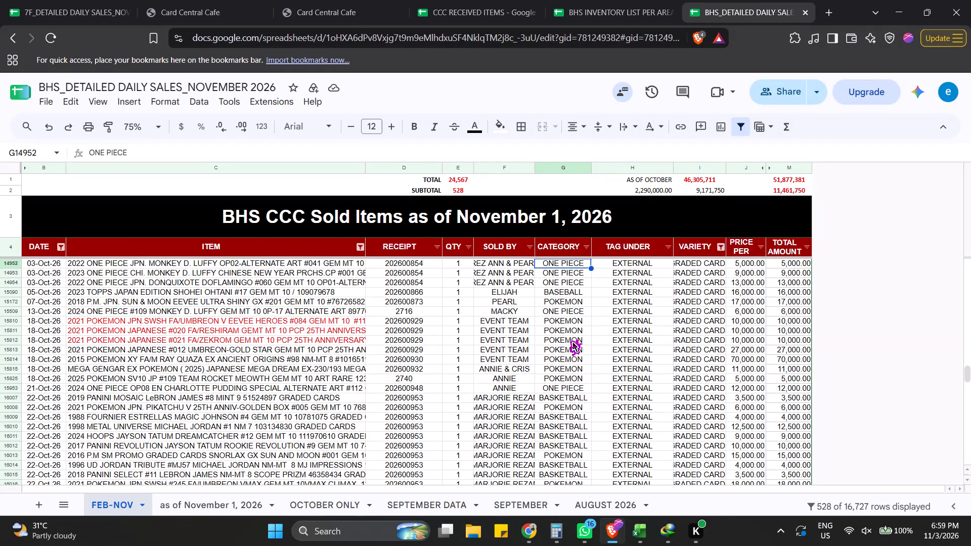
pyautogui.press('Up')
# Examine the older graded card sales from 08-Sep-26 back to 30-Jul-26, including the Pokemon SV8A cards, against the early-October rows.
pyautogui.press('Up')
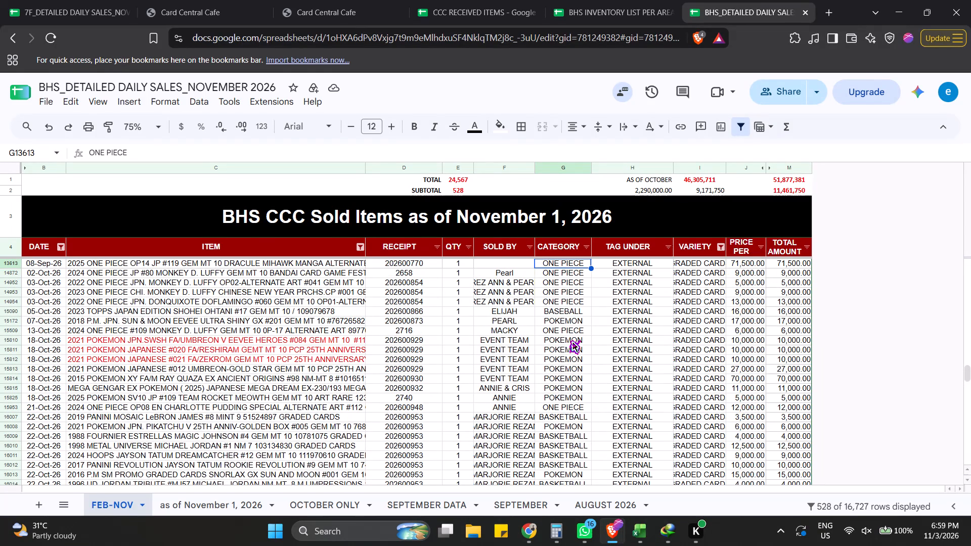
pyautogui.press('Up')
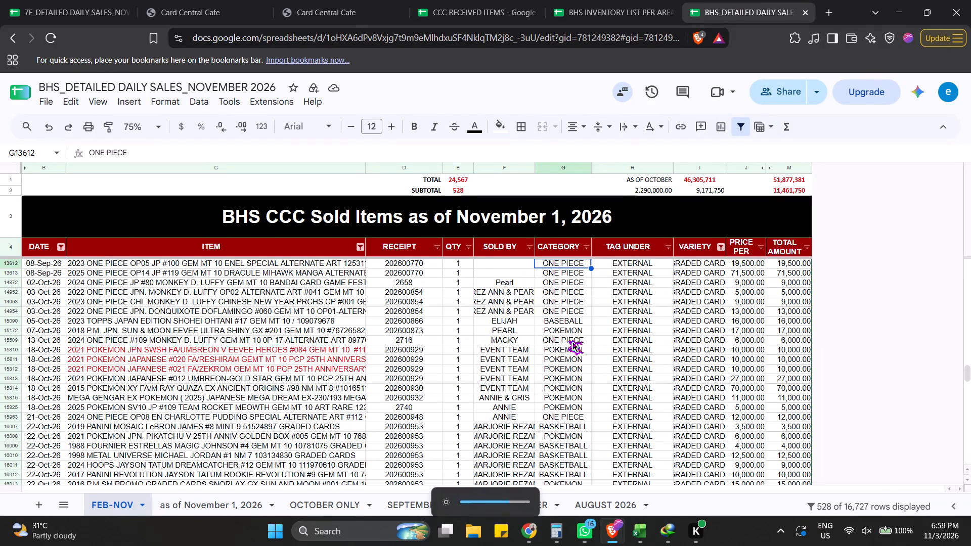
pyautogui.press('Up')
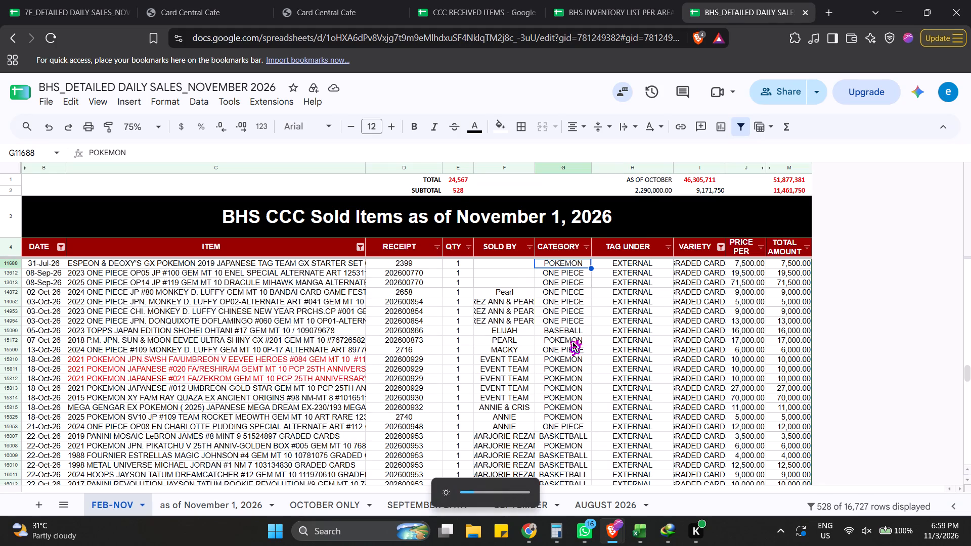
pyautogui.press('Up')
pyautogui.press('Up')
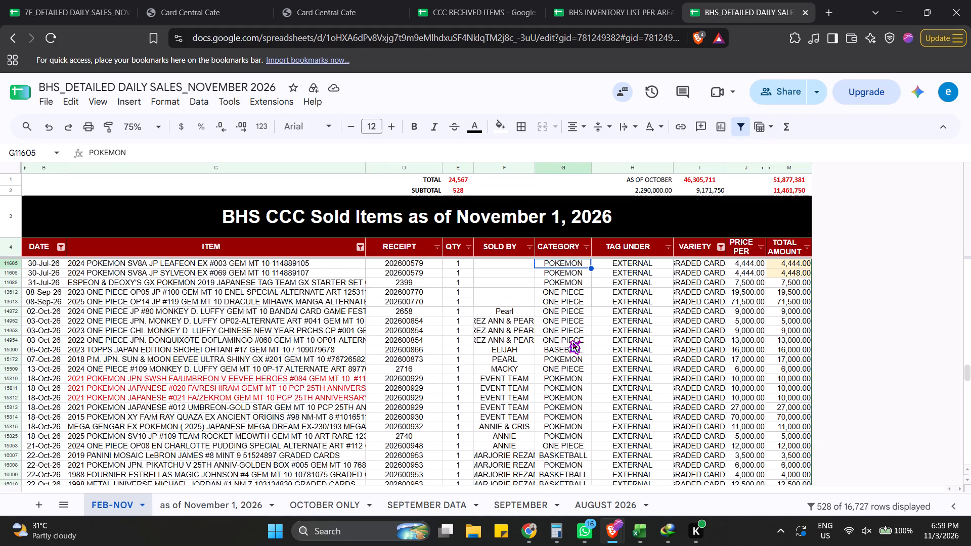
pyautogui.press('Up')
pyautogui.press('Up')
pyautogui.press('Up')
pyautogui.press('Up')
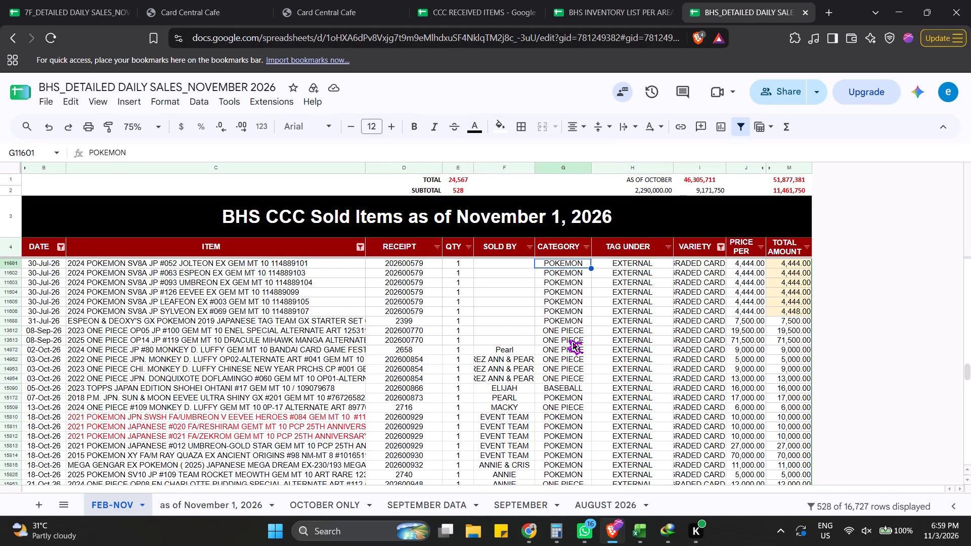
pyautogui.press('Up')
pyautogui.press('Up')
pyautogui.press('Up')
pyautogui.press('Down')
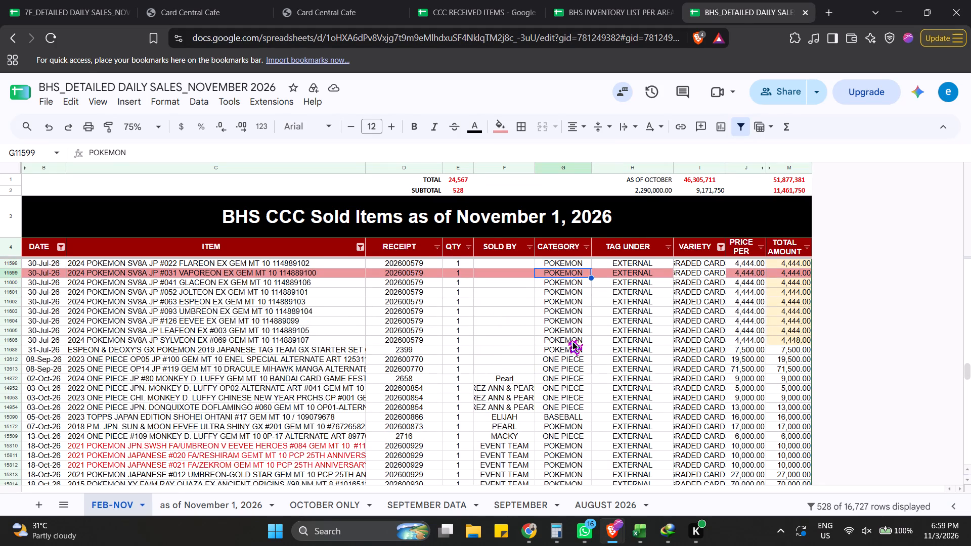
pyautogui.press('Up')
pyautogui.press('Up')
pyautogui.press('Up')
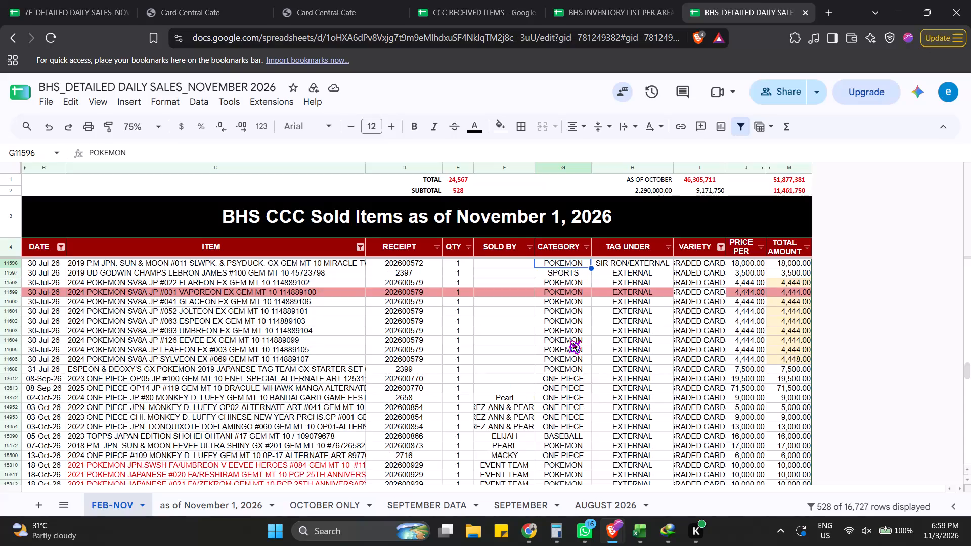
pyautogui.press('Down')
pyautogui.press('Down')
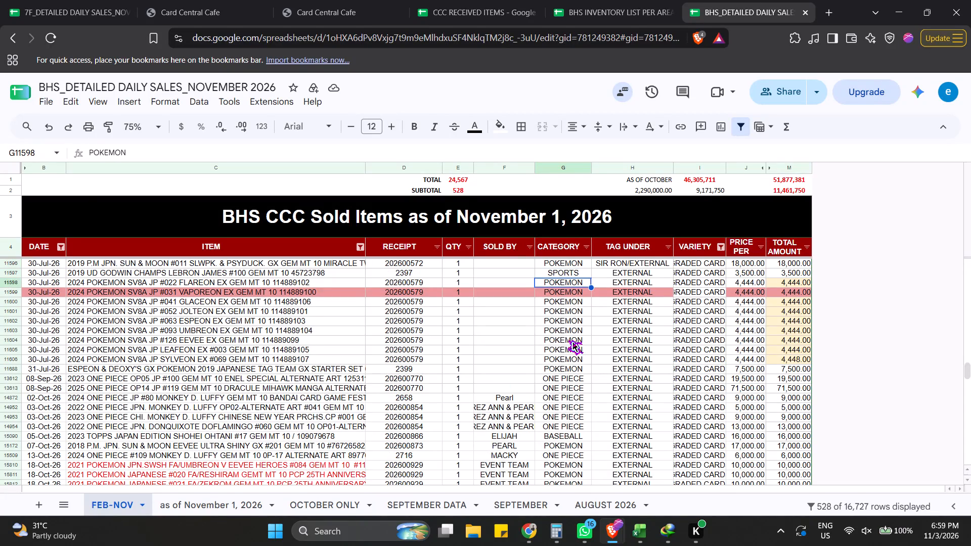
pyautogui.press('Down')
pyautogui.press('Down')
pyautogui.press('Down')
pyautogui.press('Down')
pyautogui.press('Down')
pyautogui.press('Down')
pyautogui.press('Down')
pyautogui.press('Down')
pyautogui.press('Down')
pyautogui.press('Down')
pyautogui.press('Down')
pyautogui.press('Down')
pyautogui.press('Down')
pyautogui.press('Down')
pyautogui.press('Down')
pyautogui.press('Down')
pyautogui.press('Down')
pyautogui.press('Down')
pyautogui.press('Down')
pyautogui.press('Down')
pyautogui.press('Down')
pyautogui.press('Down')
pyautogui.press('Down')
pyautogui.press('Down')
pyautogui.press('Down')
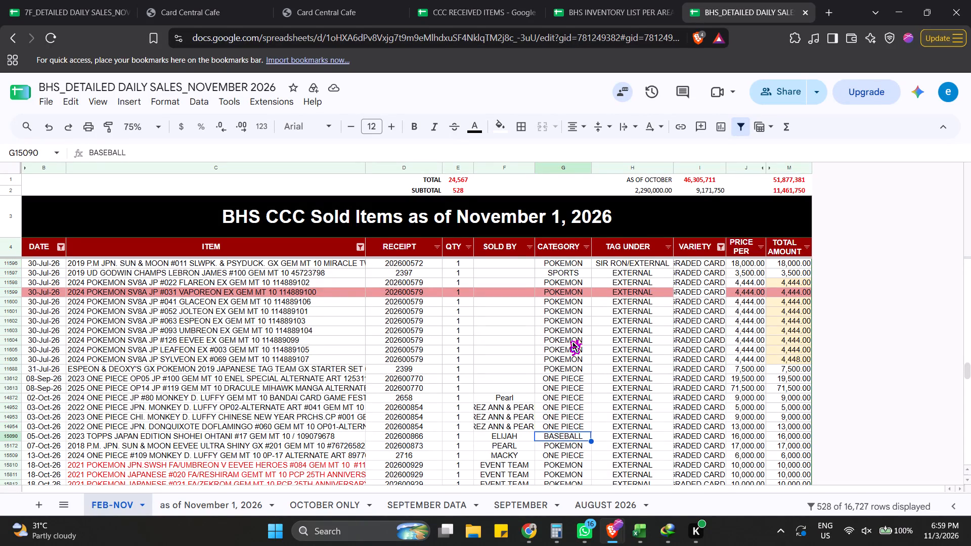
pyautogui.press('Up')
pyautogui.press('Up')
pyautogui.press('Up')
pyautogui.press('Up')
pyautogui.press('Up')
pyautogui.press('Up')
pyautogui.press('Up')
pyautogui.press('Up')
pyautogui.press('Up')
pyautogui.press('Up')
pyautogui.press('Up')
pyautogui.press('Up')
pyautogui.press('Up')
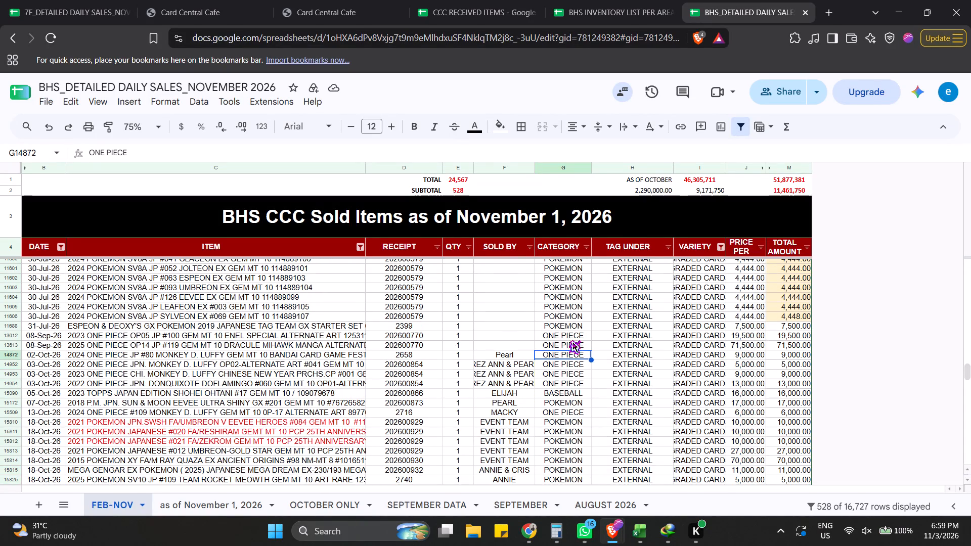
pyautogui.press('Down')
pyautogui.press('Down')
pyautogui.press('Up')
pyautogui.press('Up')
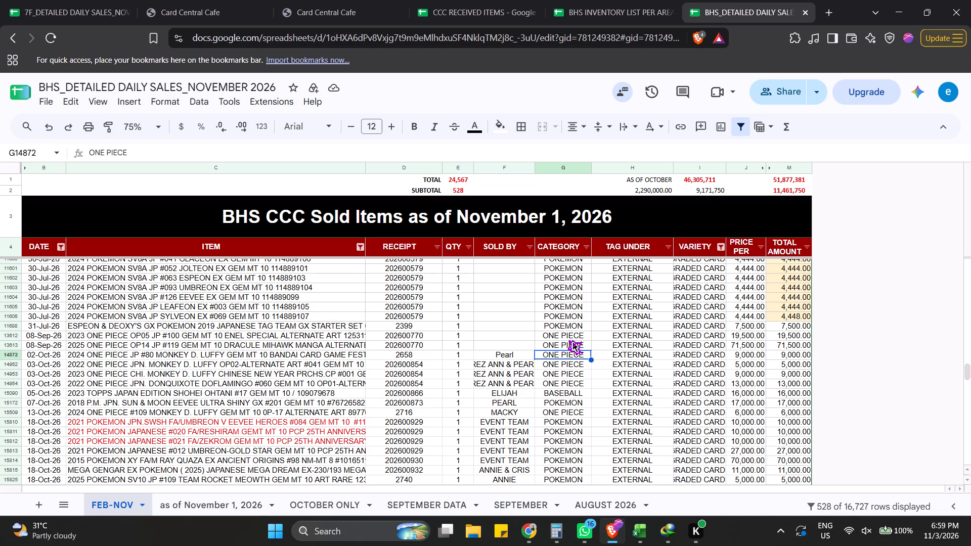
# Recheck the October graded card sales in the daily sales sheet from 02-Oct-26 down to the end of the list.
pyautogui.press('Down')
pyautogui.press('Down')
pyautogui.press('Down')
pyautogui.press('Down')
pyautogui.press('Down')
pyautogui.press('Down')
pyautogui.press('Down')
pyautogui.press('Down')
pyautogui.press('Down')
pyautogui.press('Down')
pyautogui.press('Down')
pyautogui.press('Down')
pyautogui.press('Down')
pyautogui.press('Down')
pyautogui.press('Down')
pyautogui.press('Down')
pyautogui.press('Down')
pyautogui.press('Down')
pyautogui.press('Down')
pyautogui.press('Down')
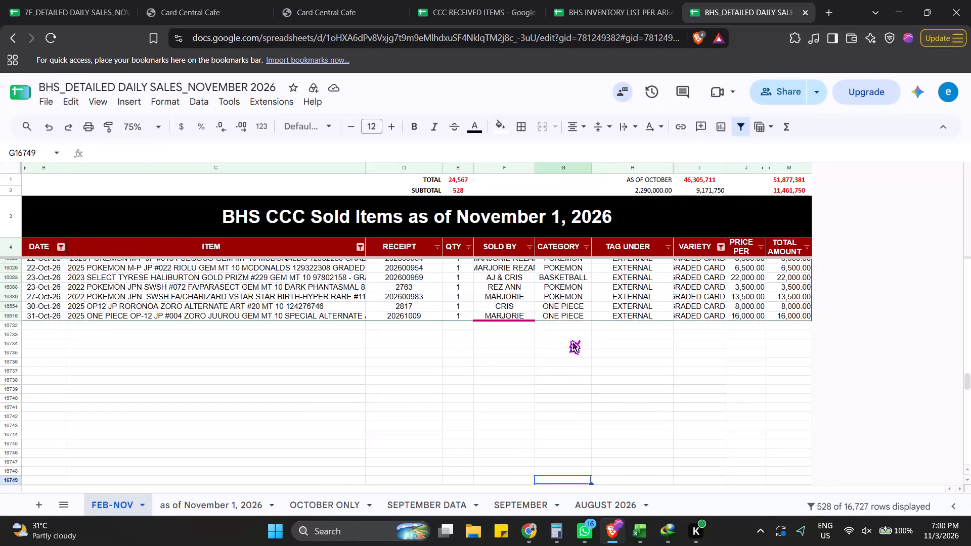
# Filter the VARIETY column of the daily sales sheet to include all six varieties instead of only graded cards.
pyautogui.scroll(8, 582, 312)
pyautogui.click(726, 247)
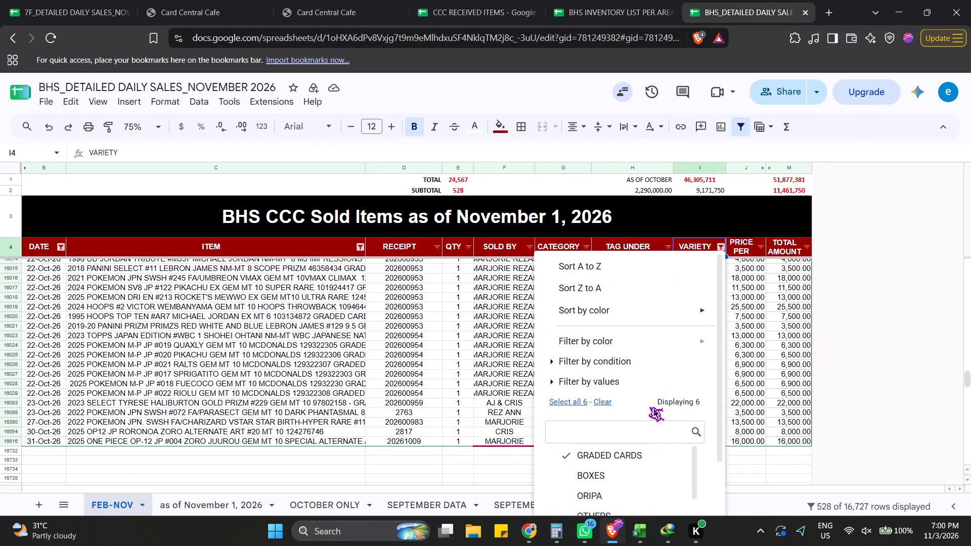
pyautogui.click(619, 455)
pyautogui.scroll(-7, 621, 455)
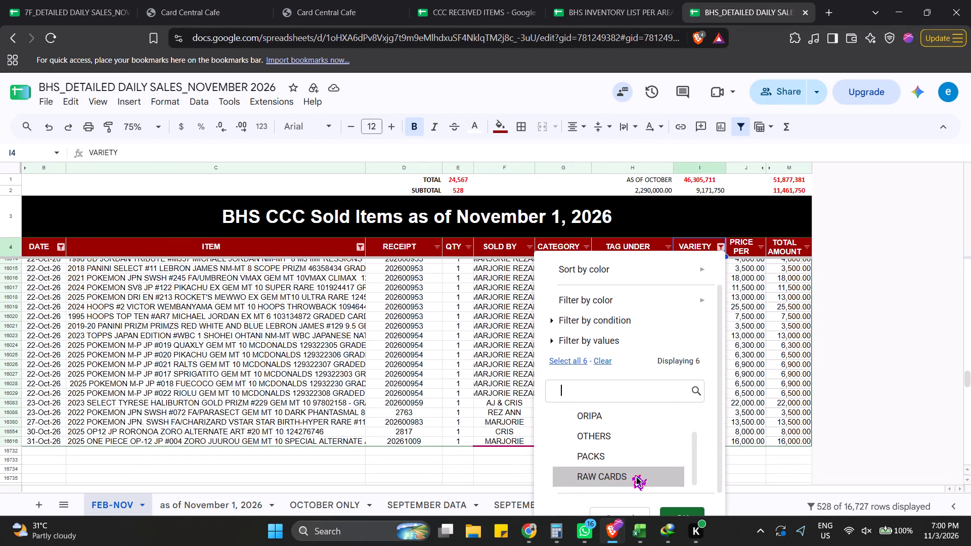
pyautogui.scroll(2, 647, 416)
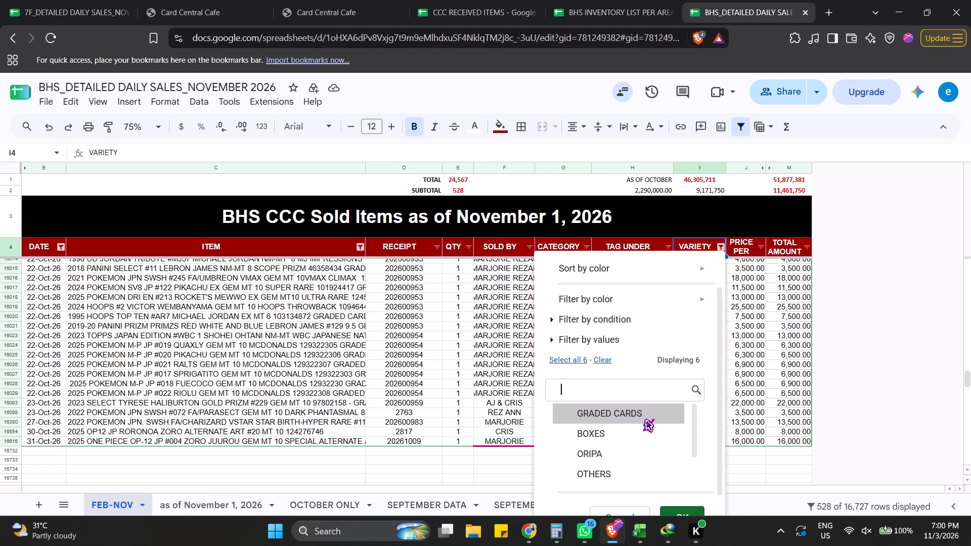
pyautogui.scroll(-2, 635, 450)
pyautogui.click(585, 362)
pyautogui.scroll(-3, 705, 427)
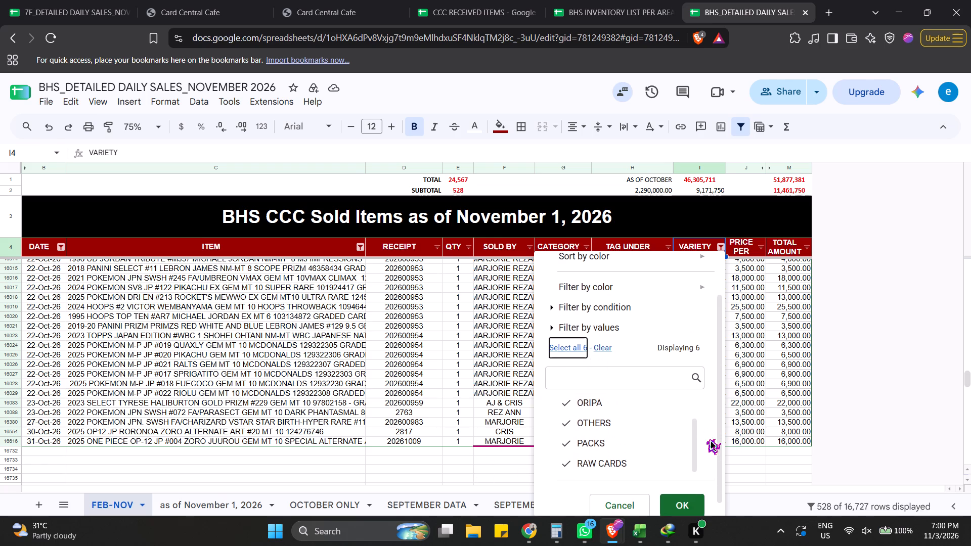
pyautogui.scroll(-2, 706, 439)
pyautogui.click(696, 495)
pyautogui.click(615, 355)
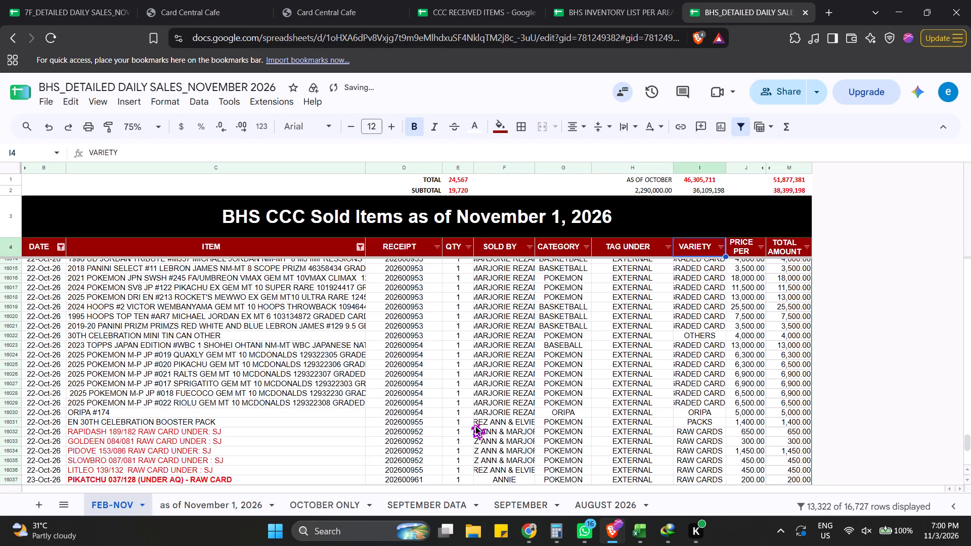
# Update the sales sheet's title to "BHS CCC Sold Items as of November 2, 2026".
pyautogui.click(471, 424)
pyautogui.click(538, 215)
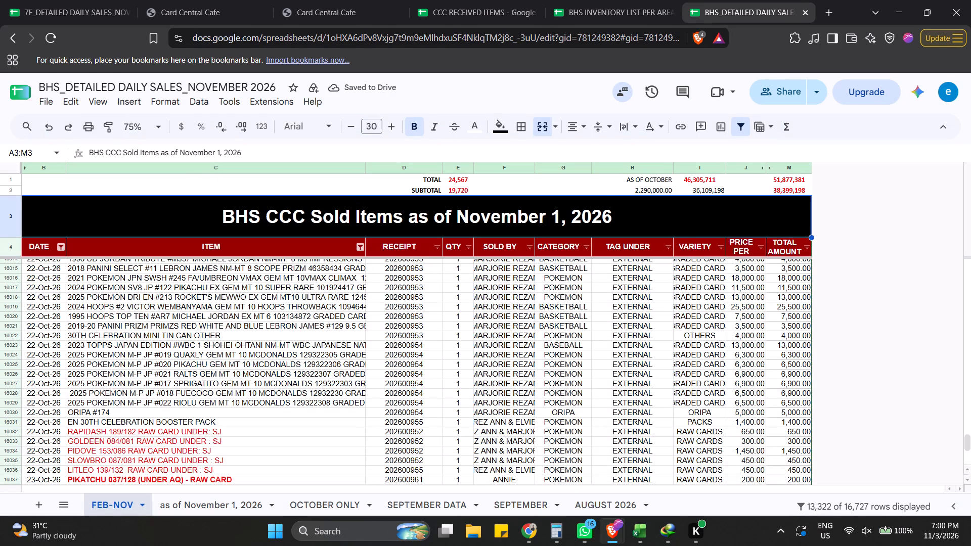
pyautogui.click(219, 151)
pyautogui.press('BackSpace')
pyautogui.press('2')
pyautogui.press('Return')
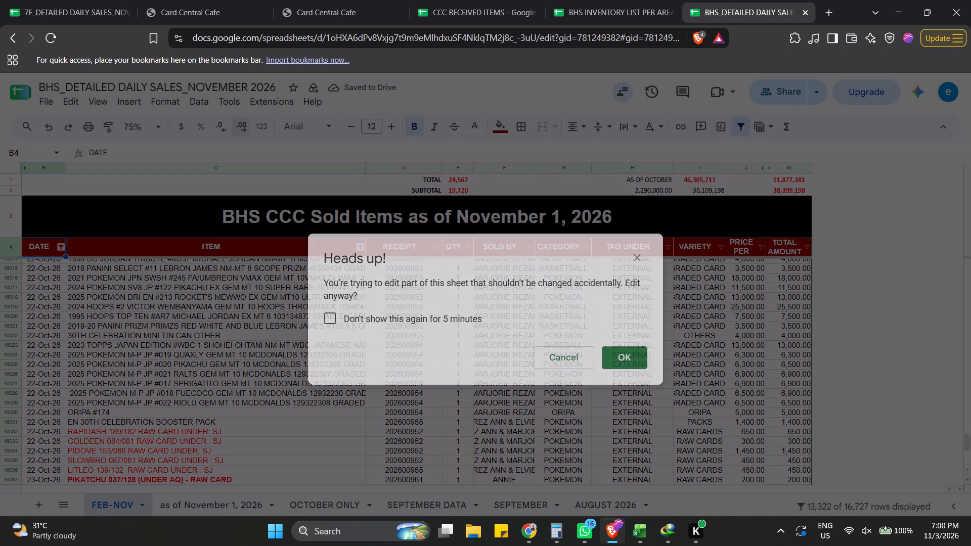
pyautogui.click(638, 367)
pyautogui.scroll(-5, 466, 425)
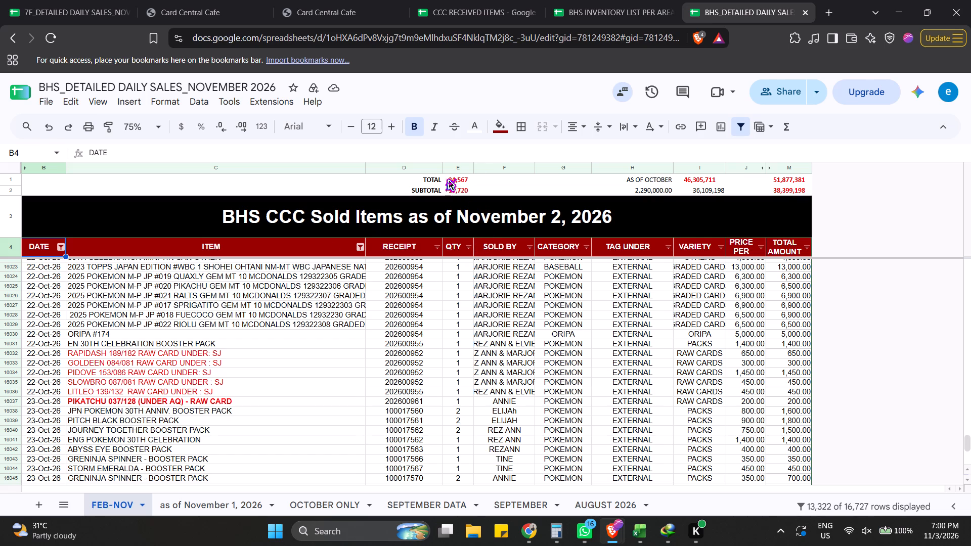
# Switch to the masterfiles window and open the graded cards sheet of 7F POKEMON MASTERLIST - OCTOBER in a new tab.
pyautogui.hotkey('alt', 'Tab')
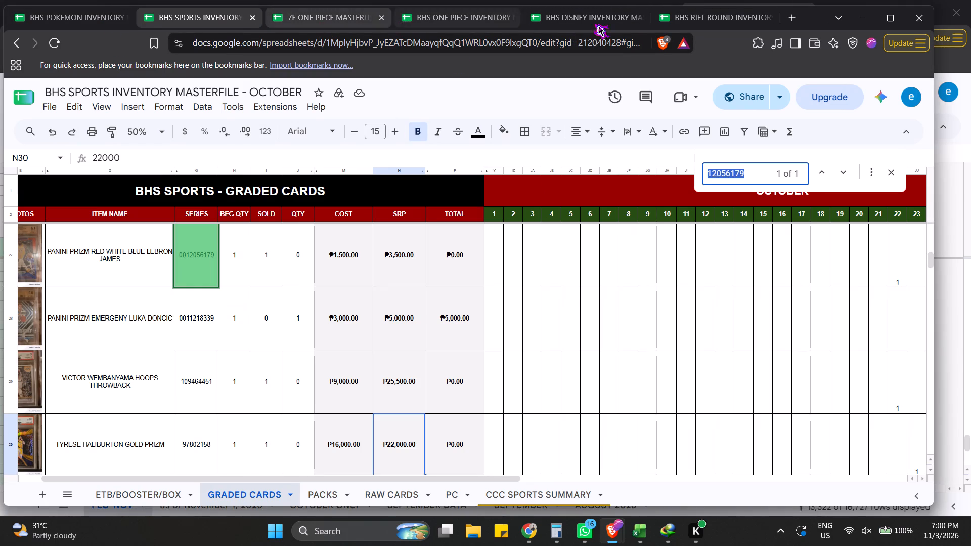
pyautogui.click(793, 16)
pyautogui.write('7F POKE')
pyautogui.click(347, 103)
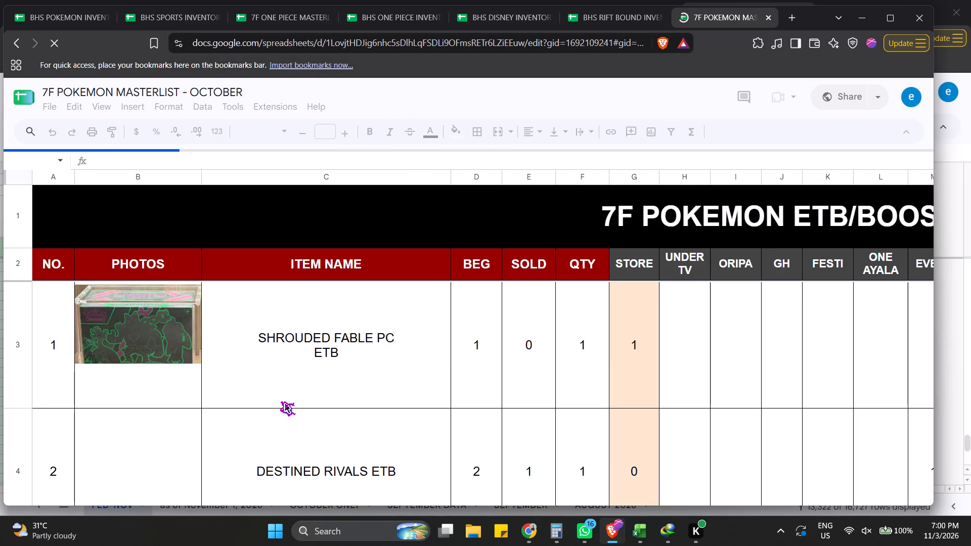
pyautogui.scroll(-6, 363, 441)
pyautogui.scroll(-5, 356, 385)
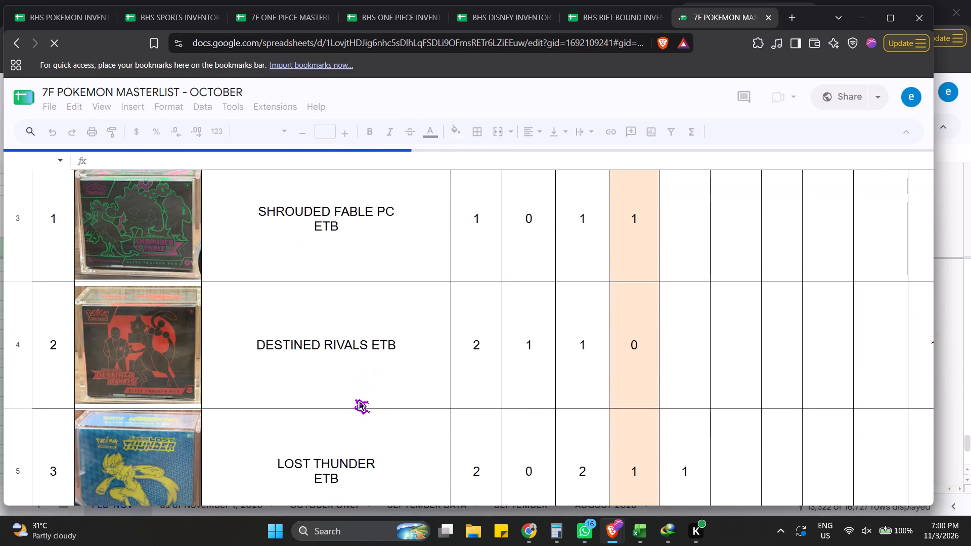
pyautogui.scroll(-2, 355, 399)
pyautogui.scroll(5, 352, 424)
pyautogui.scroll(-1, 292, 465)
pyautogui.click(248, 493)
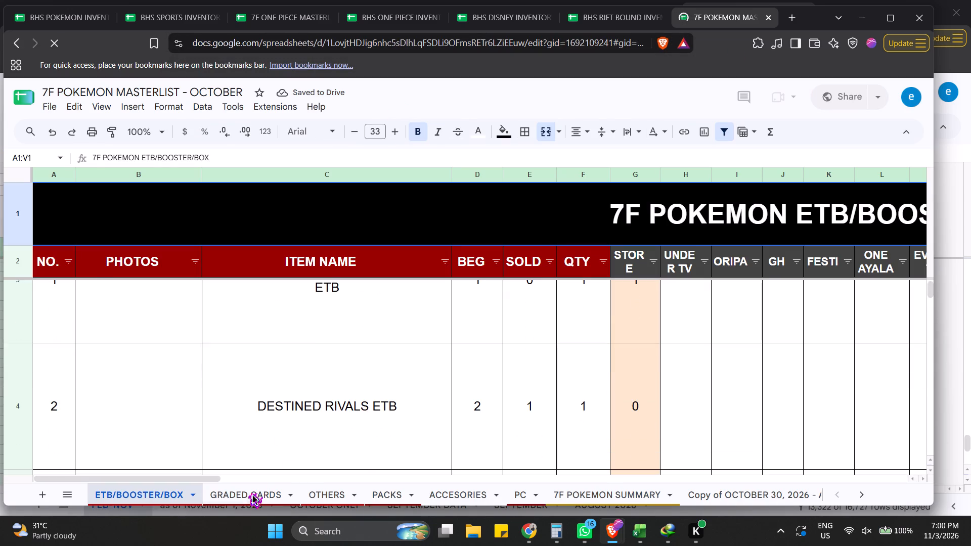
# Search the 7F Pokemon graded cards for "MIMIK" and examine the matching Mimikyu entries.
pyautogui.hotkey('ctrl', 'f')
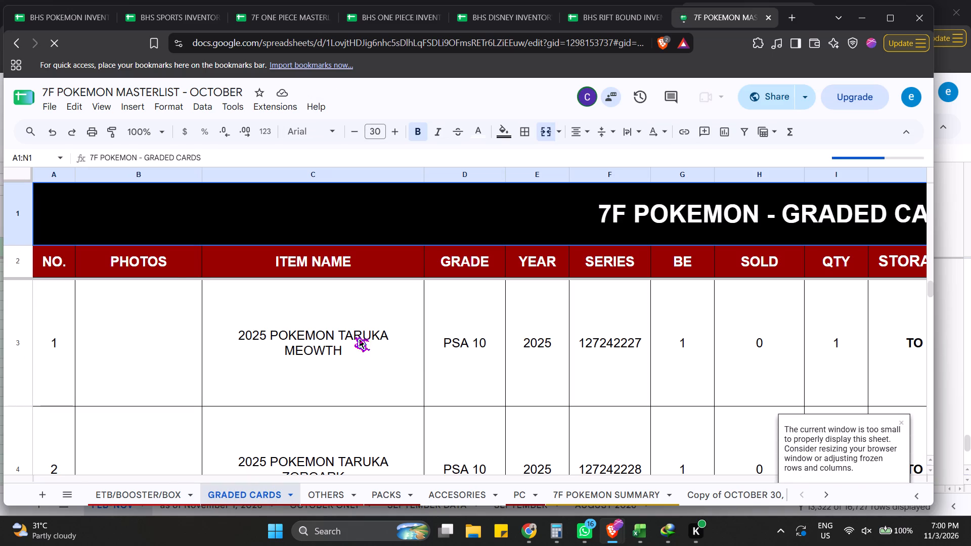
pyautogui.click(413, 358)
pyautogui.scroll(-4, 459, 345)
pyautogui.hotkey('ctrl', 'f')
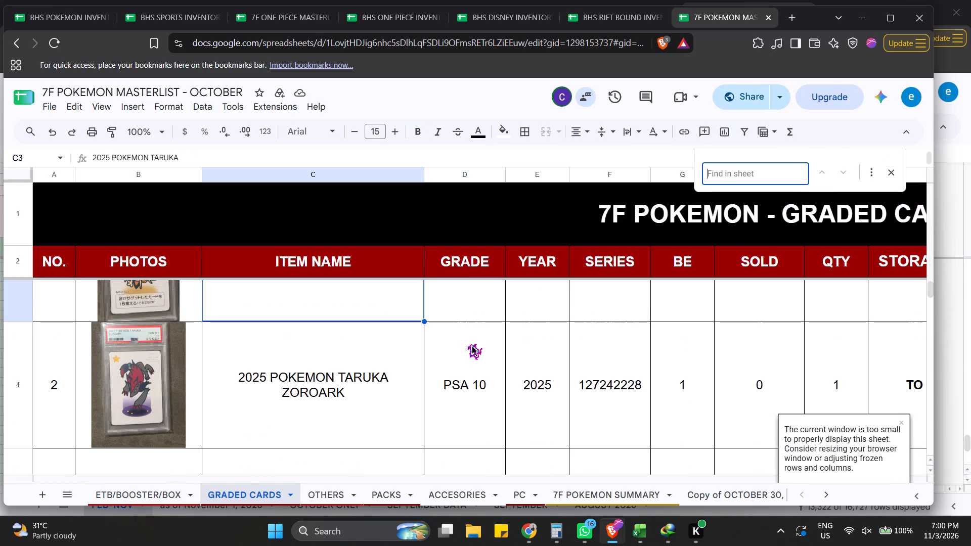
pyautogui.write('MI')
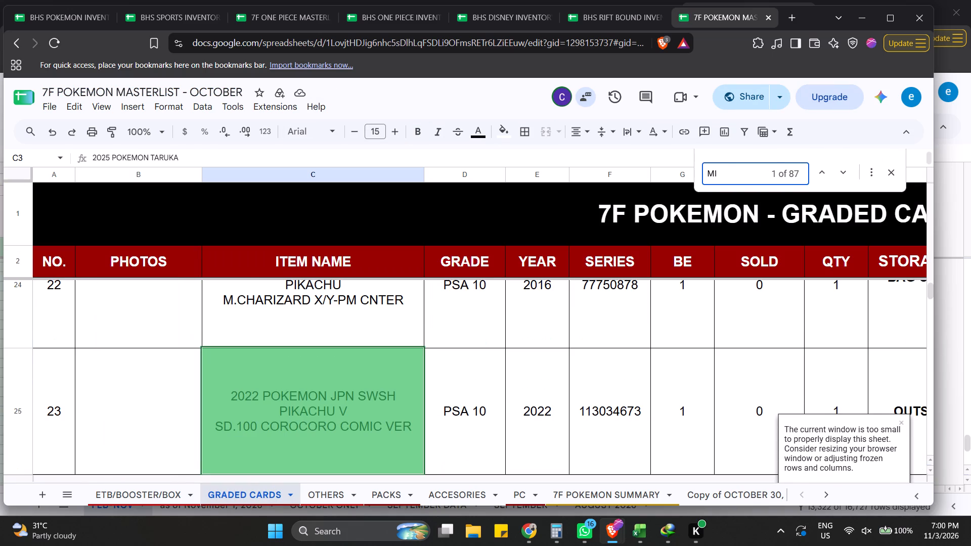
pyautogui.write('MIK')
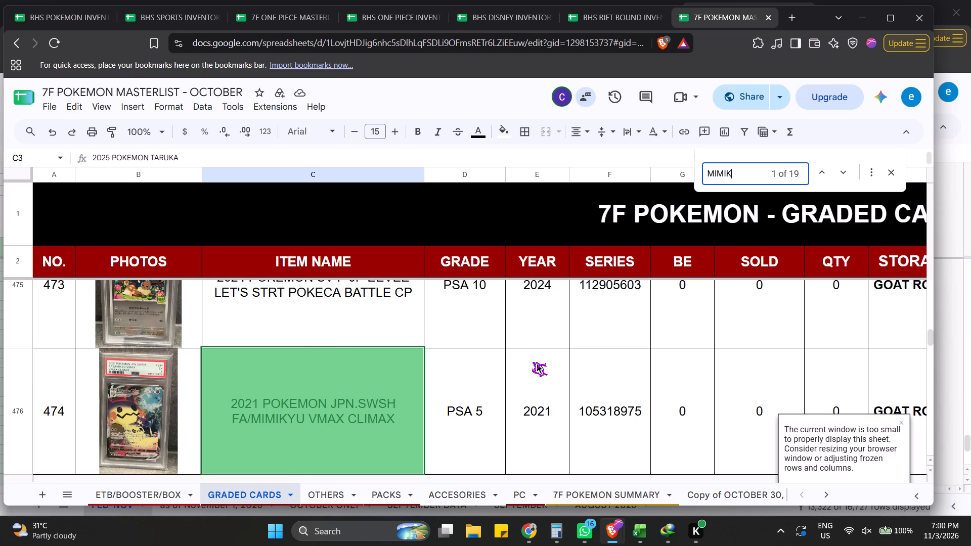
pyautogui.scroll(-2, 622, 425)
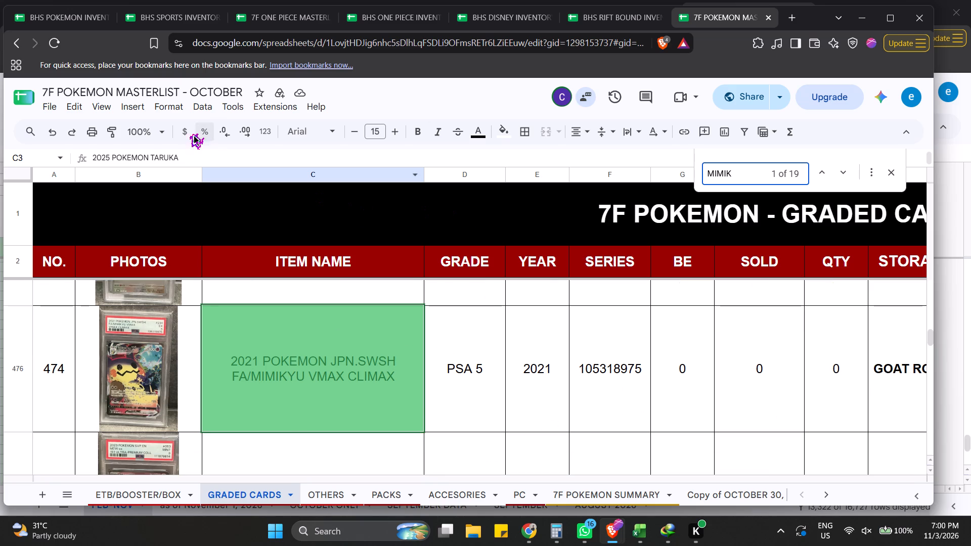
pyautogui.click(151, 129)
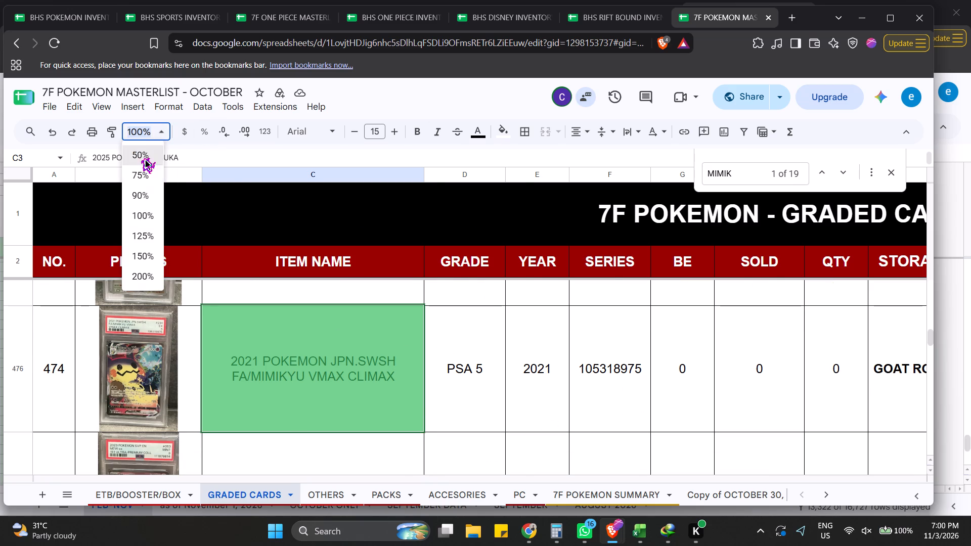
pyautogui.click(141, 158)
pyautogui.click(841, 174)
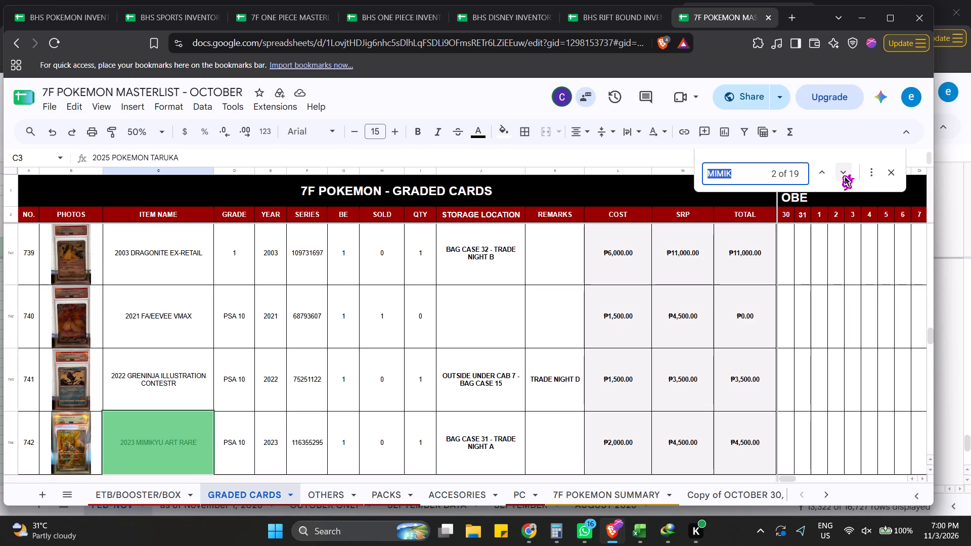
pyautogui.click(840, 174)
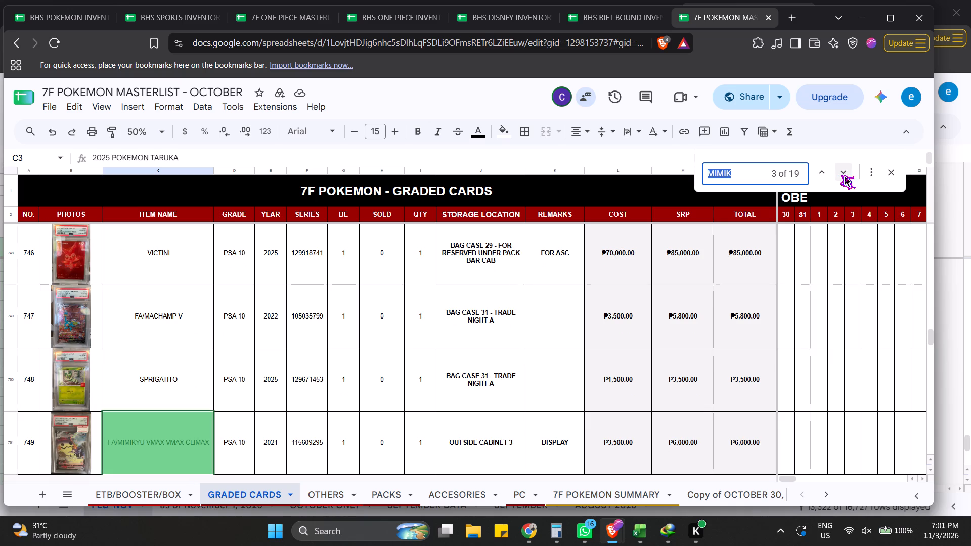
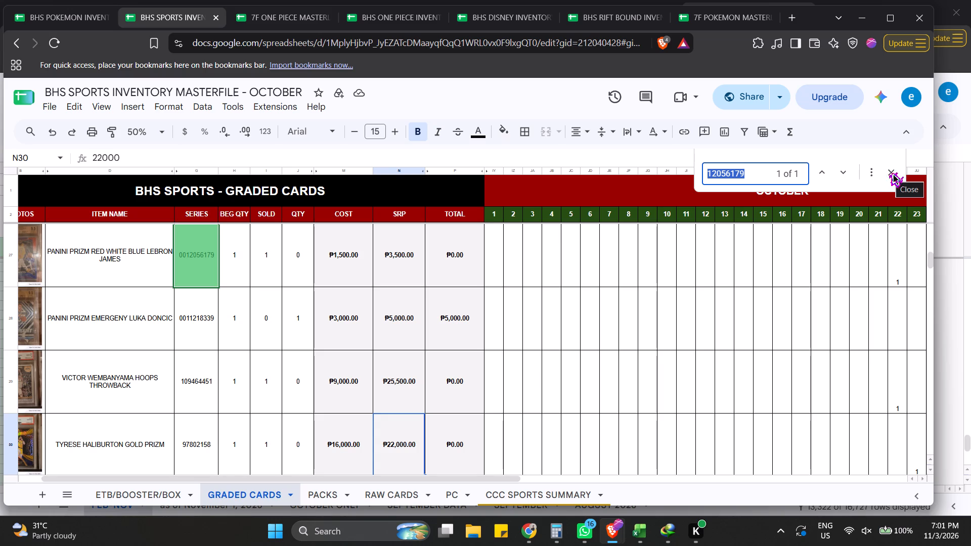
# Close the sports graded cards search and switch to the BHS November 2026 daily sales sheet to review the 23-Oct-26 sold items.
pyautogui.click(889, 169)
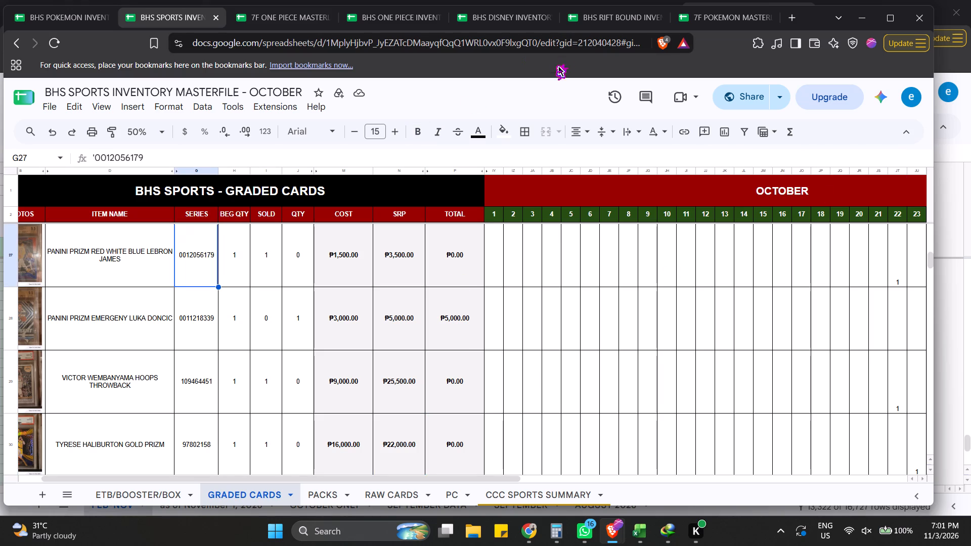
pyautogui.hotkey('alt', 'Tab')
pyautogui.scroll(-6, 369, 375)
pyautogui.scroll(-6, 392, 338)
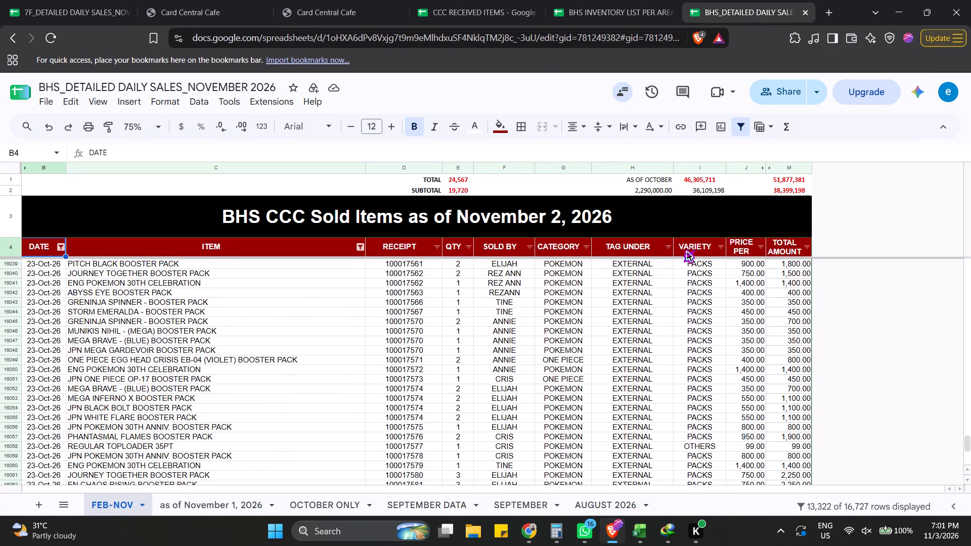
# Filter the VARIETY column of the daily sales sheet to graded cards only.
pyautogui.click(720, 248)
pyautogui.click(601, 399)
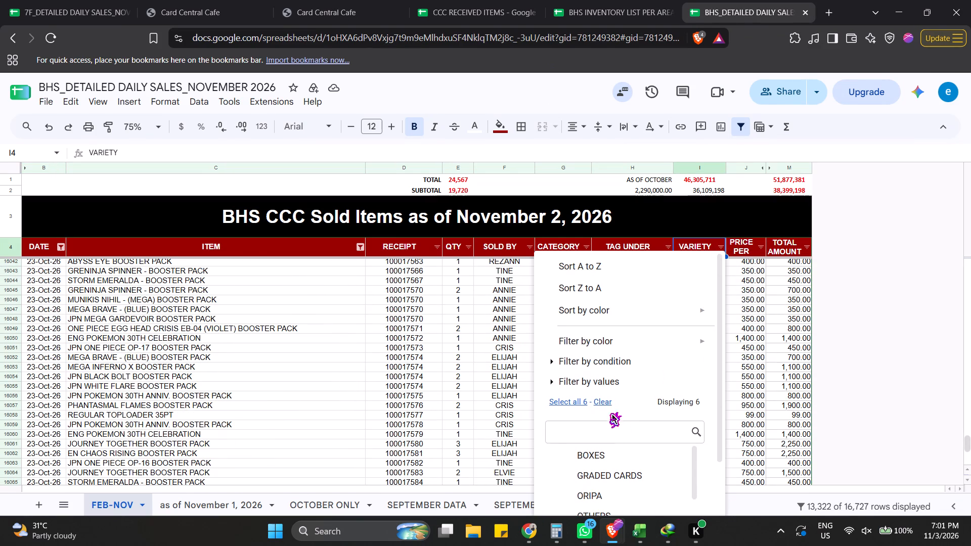
pyautogui.scroll(-6, 617, 429)
pyautogui.click(630, 422)
pyautogui.click(622, 408)
pyautogui.click(603, 427)
pyautogui.click(693, 493)
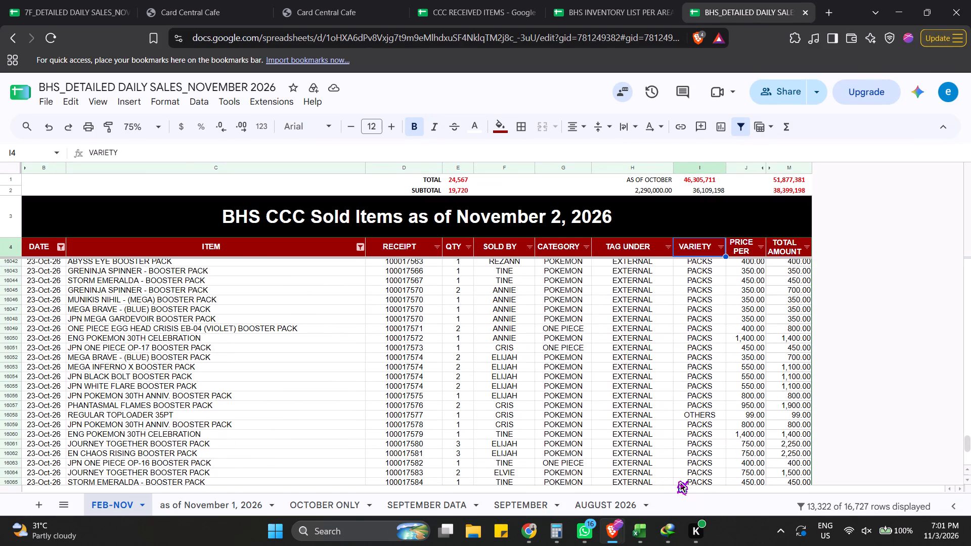
pyautogui.click(608, 359)
pyautogui.scroll(4, 292, 338)
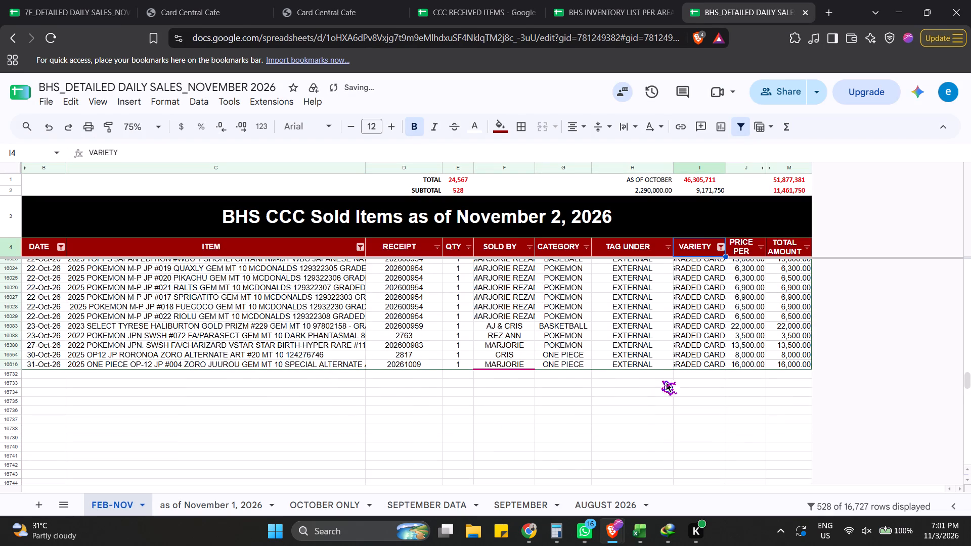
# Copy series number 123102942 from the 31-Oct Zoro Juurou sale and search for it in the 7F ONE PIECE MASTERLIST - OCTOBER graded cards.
pyautogui.click(697, 365)
pyautogui.click(292, 367)
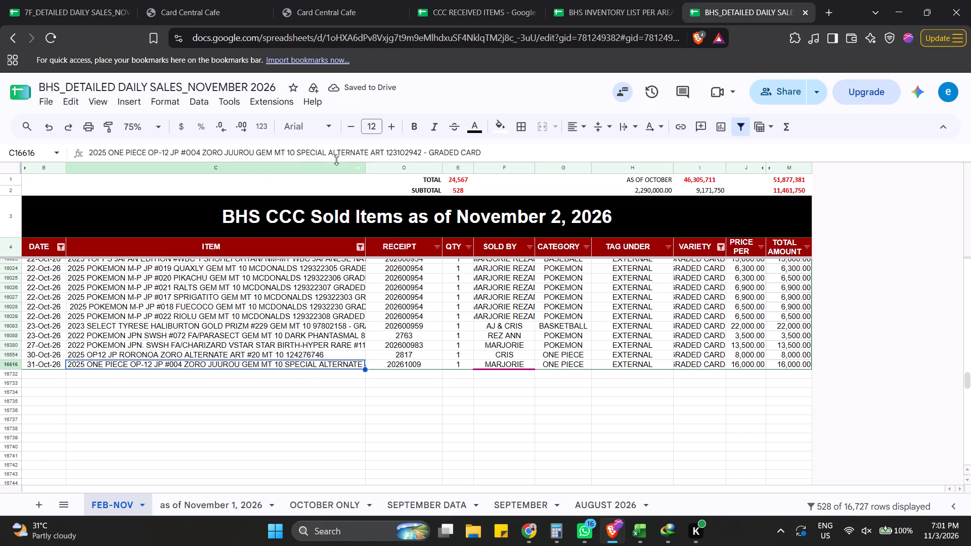
pyautogui.moveTo(386, 151); pyautogui.dragTo(421, 156)
pyautogui.hotkey('ctrl', 'c')
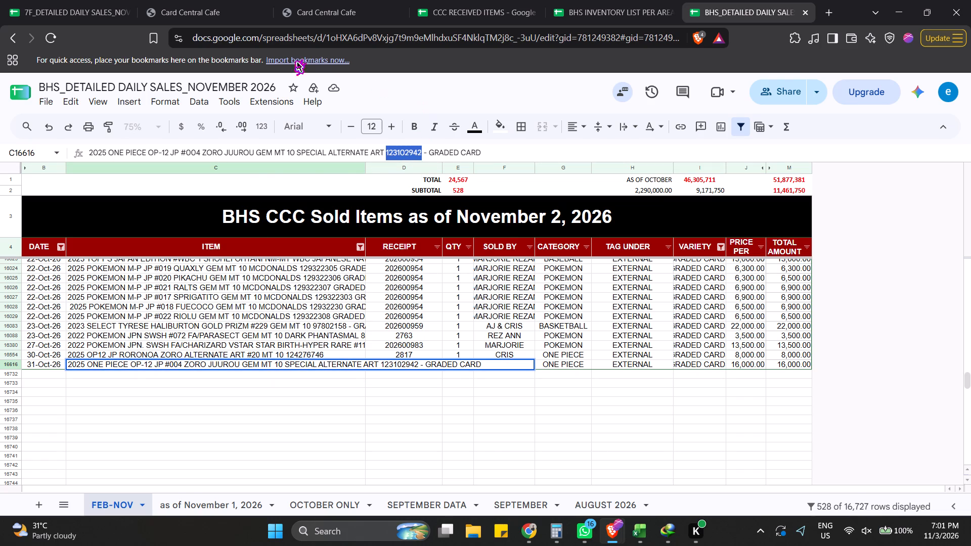
pyautogui.hotkey('alt', 'Tab')
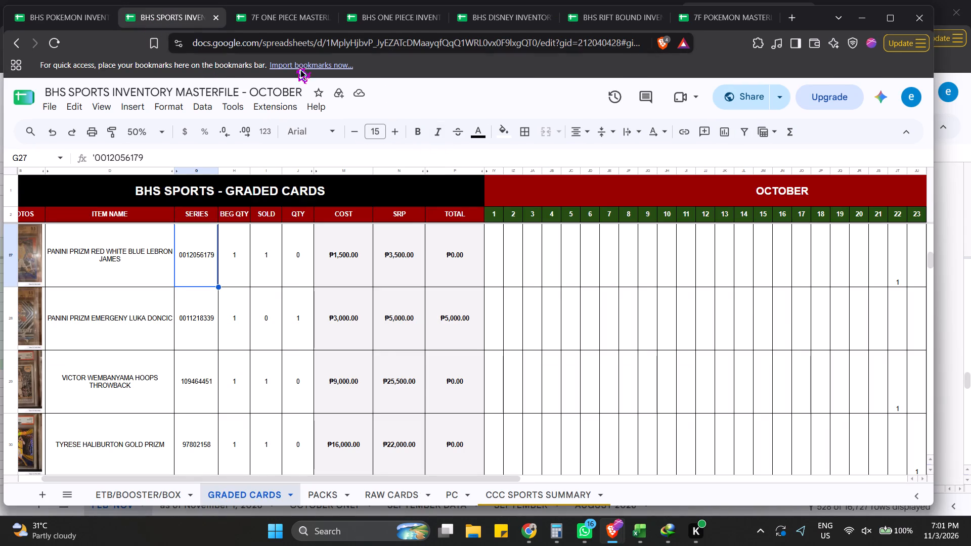
pyautogui.hotkey('alt', 'Tab')
pyautogui.hotkey('alt', 'Tab')
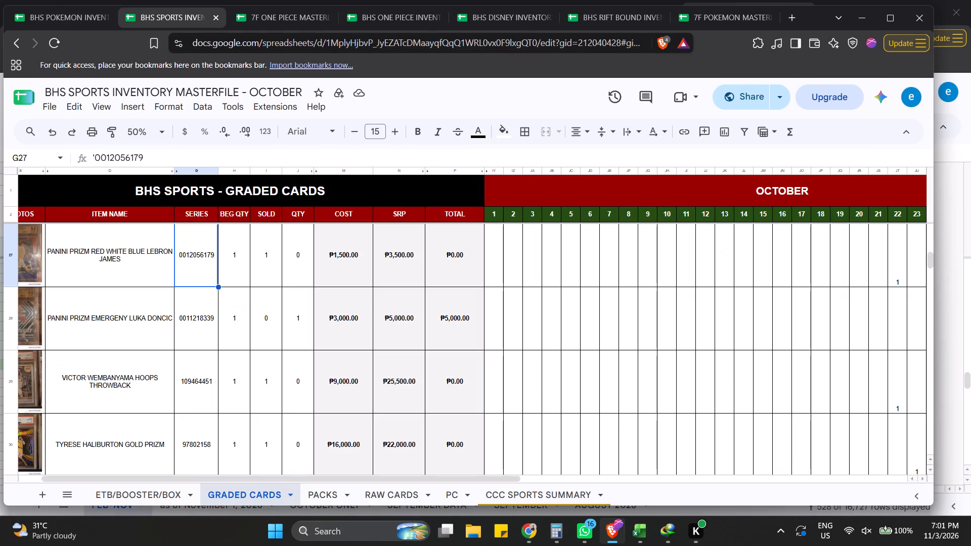
pyautogui.click(292, 18)
pyautogui.hotkey('ctrl', 'f')
pyautogui.hotkey('ctrl', 'v')
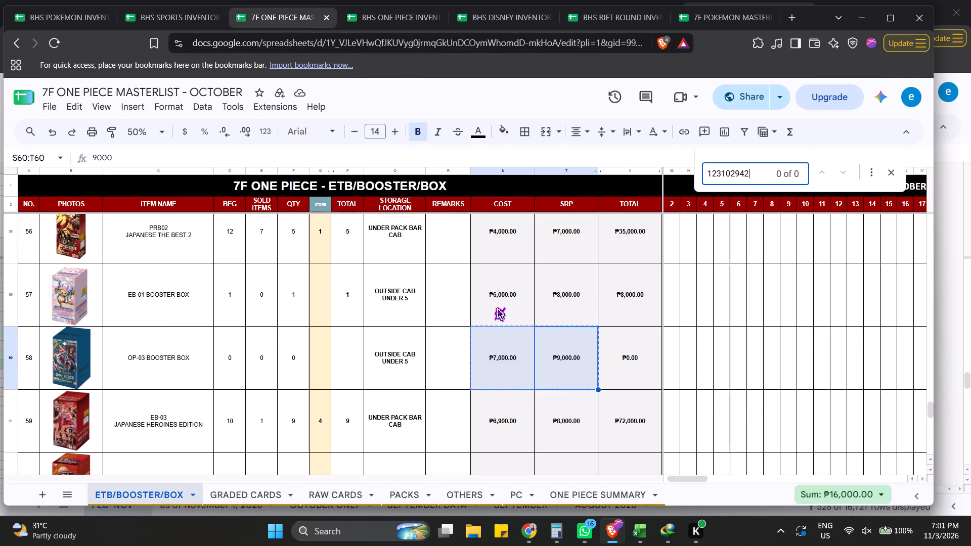
pyautogui.click(253, 492)
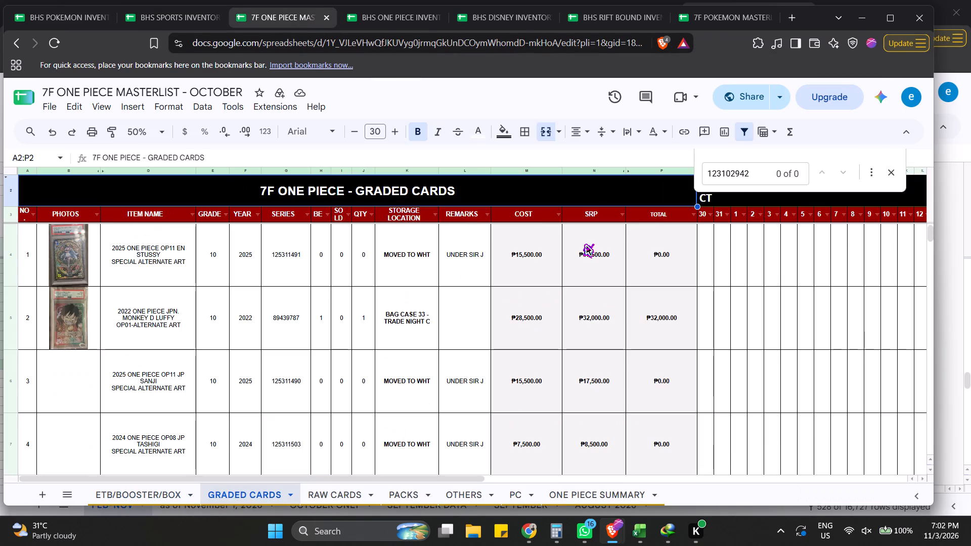
pyautogui.click(748, 165)
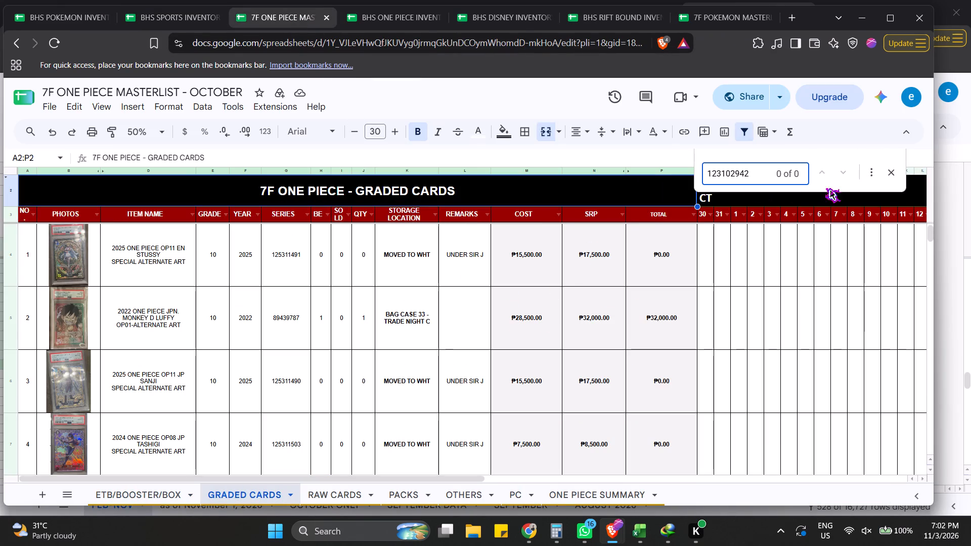
pyautogui.click(734, 170)
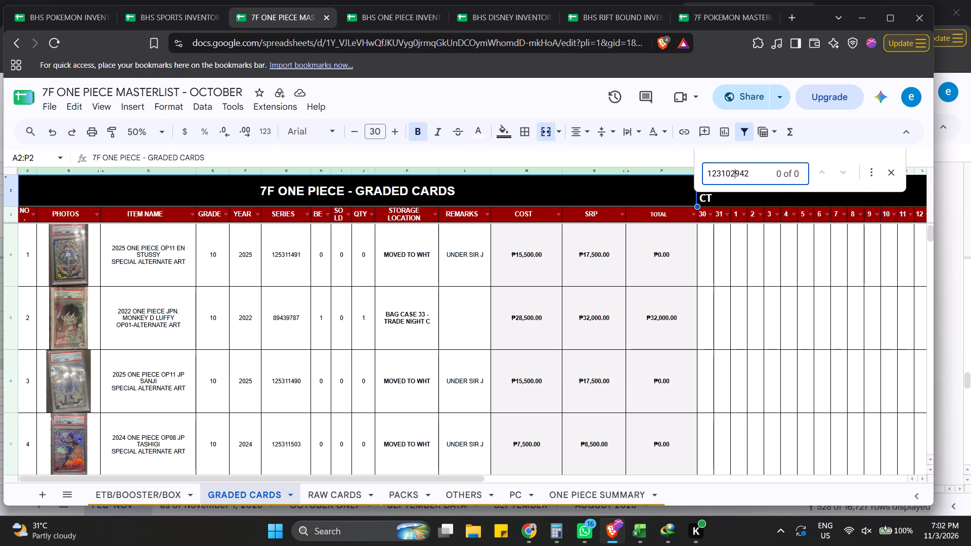
pyautogui.click(759, 172)
# Copy the partial series number 102942 from the same sale, search for it in the 7F One Piece graded cards and look through the first entries.
pyautogui.hotkey('alt', 'Tab')
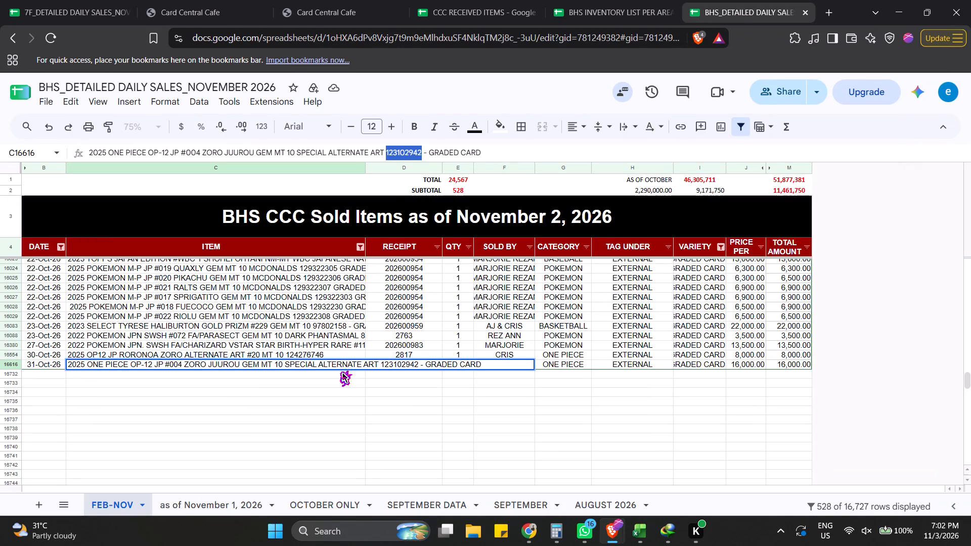
pyautogui.click(334, 384)
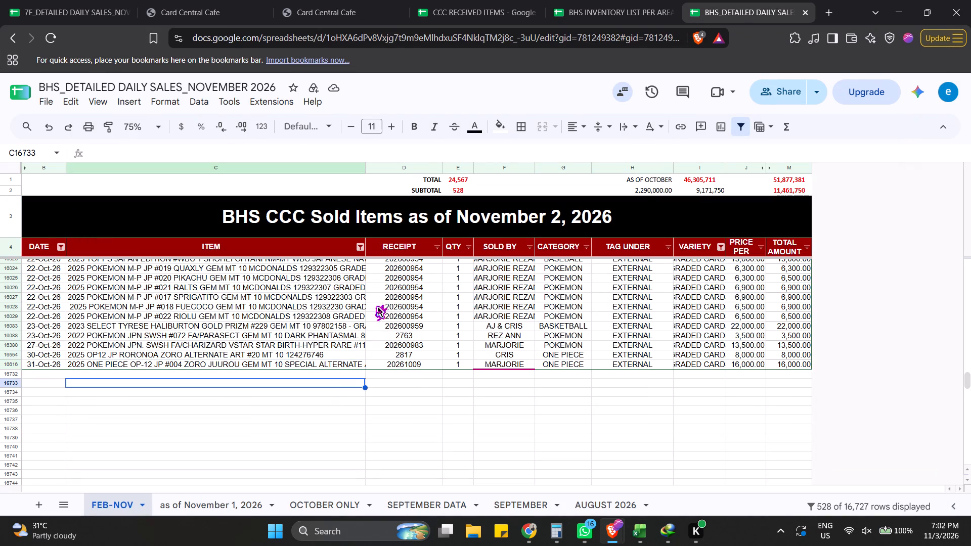
pyautogui.click(294, 366)
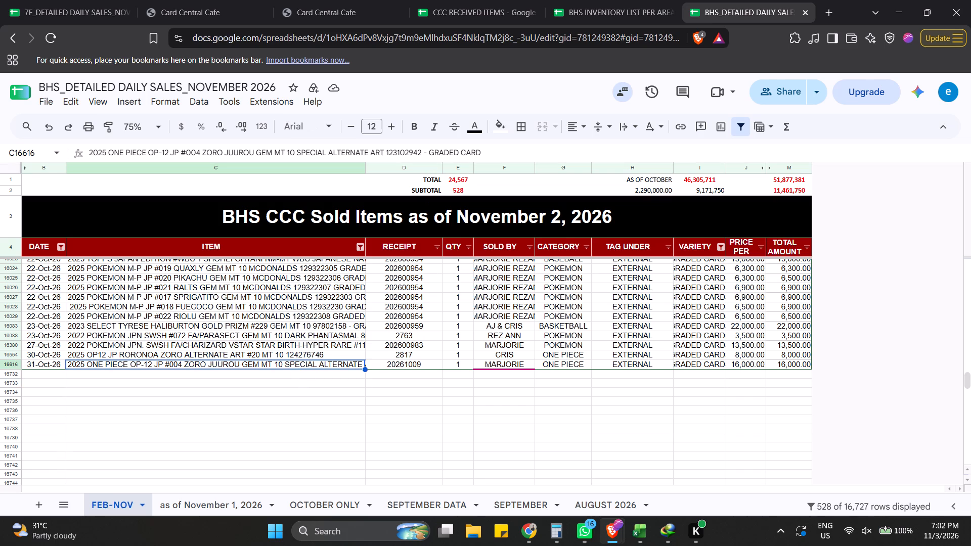
pyautogui.moveTo(396, 152); pyautogui.dragTo(421, 154)
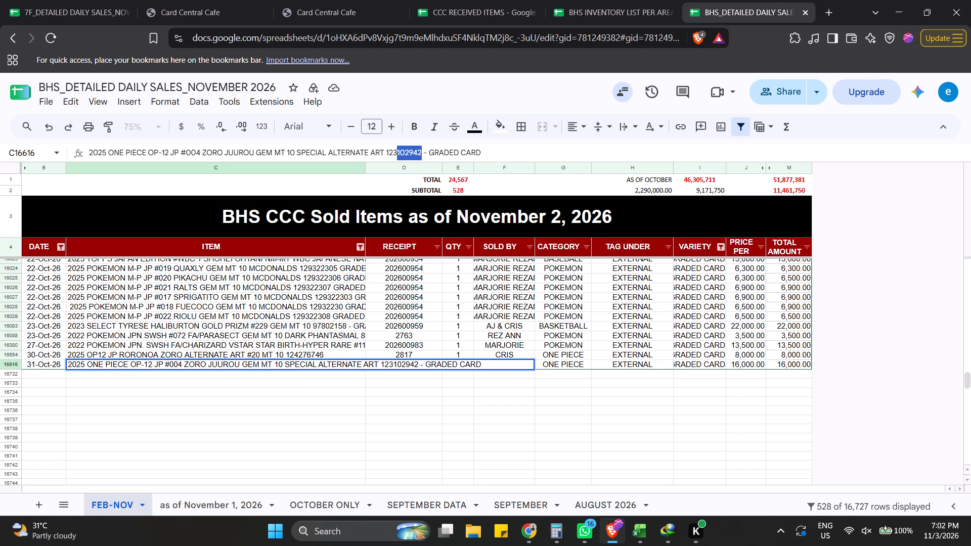
pyautogui.hotkey('ctrl', 'c')
pyautogui.hotkey('alt', 'Tab')
pyautogui.hotkey('ctrl', 'f')
pyautogui.hotkey('ctrl', 'v')
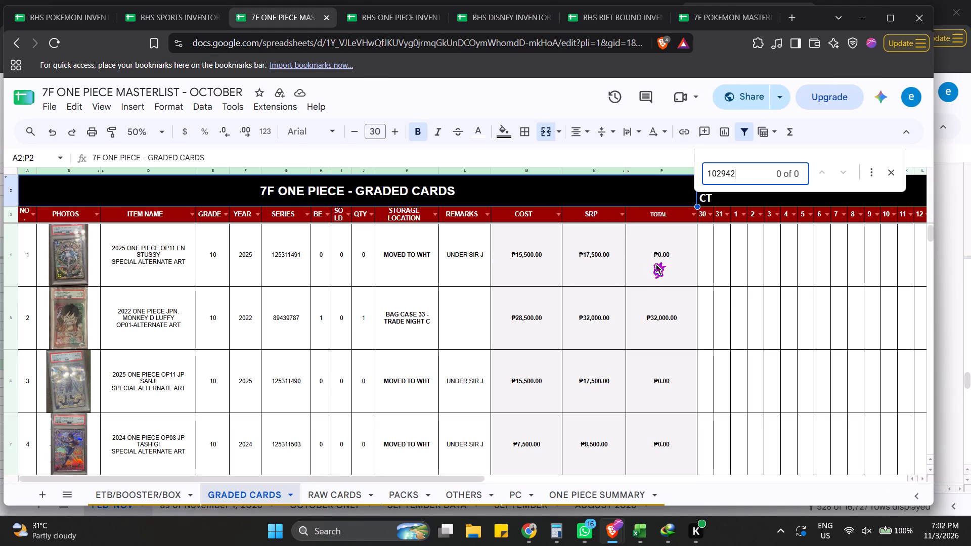
pyautogui.scroll(-6, 418, 394)
pyautogui.scroll(-6, 324, 408)
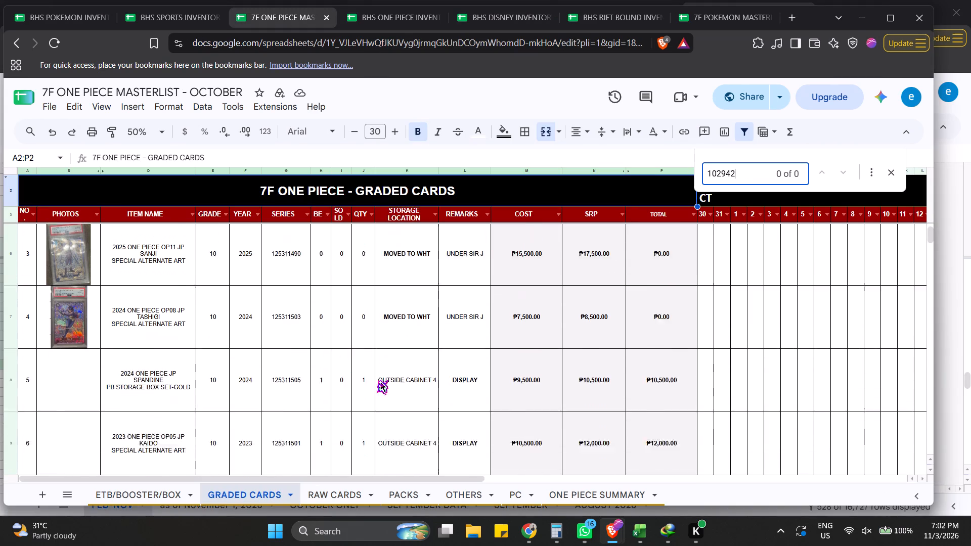
pyautogui.scroll(-1, 376, 380)
pyautogui.scroll(-7, 639, 349)
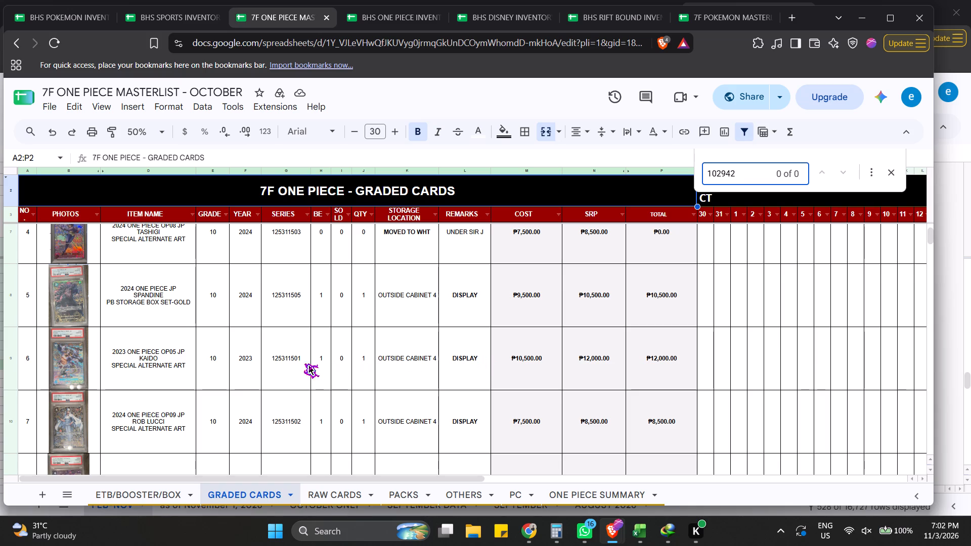
pyautogui.scroll(1, 304, 353)
# Recheck the sold card's name in the daily sales sheet and search the 7F One Piece graded cards for "ZORO JO".
pyautogui.moveTo(742, 171); pyautogui.dragTo(681, 170)
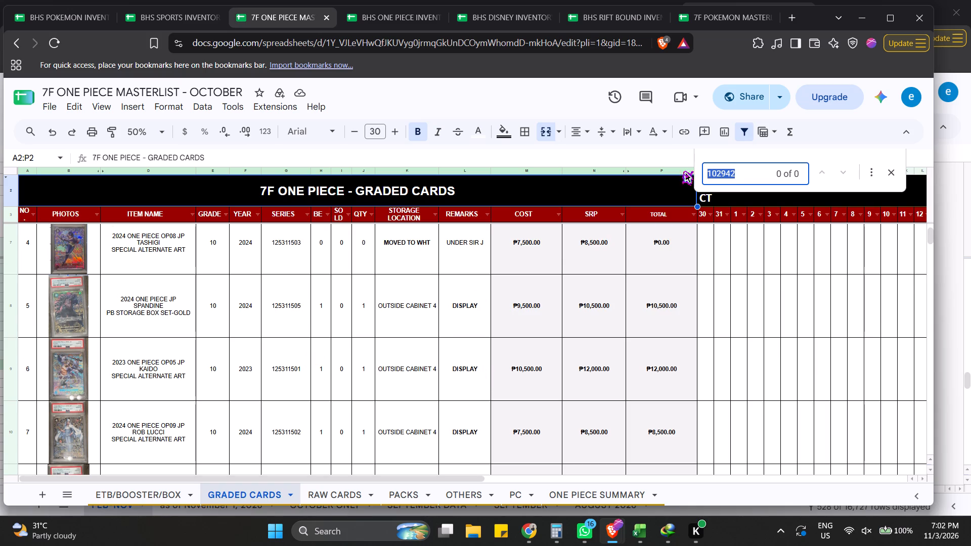
pyautogui.moveTo(681, 170); pyautogui.dragTo(680, 170)
pyautogui.hotkey('alt', 'Tab')
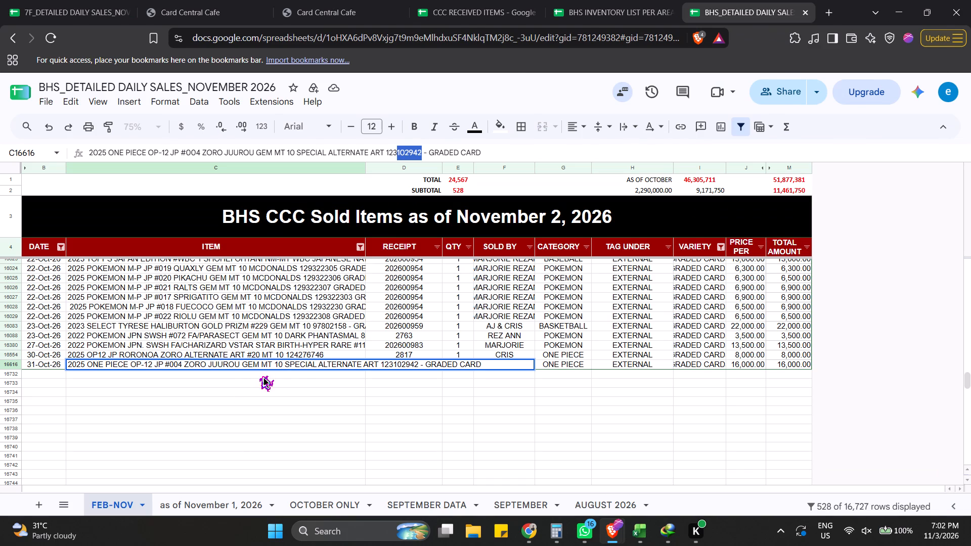
pyautogui.hotkey('alt', 'Tab')
pyautogui.write('ZORO')
pyautogui.press('space')
pyautogui.press('j')
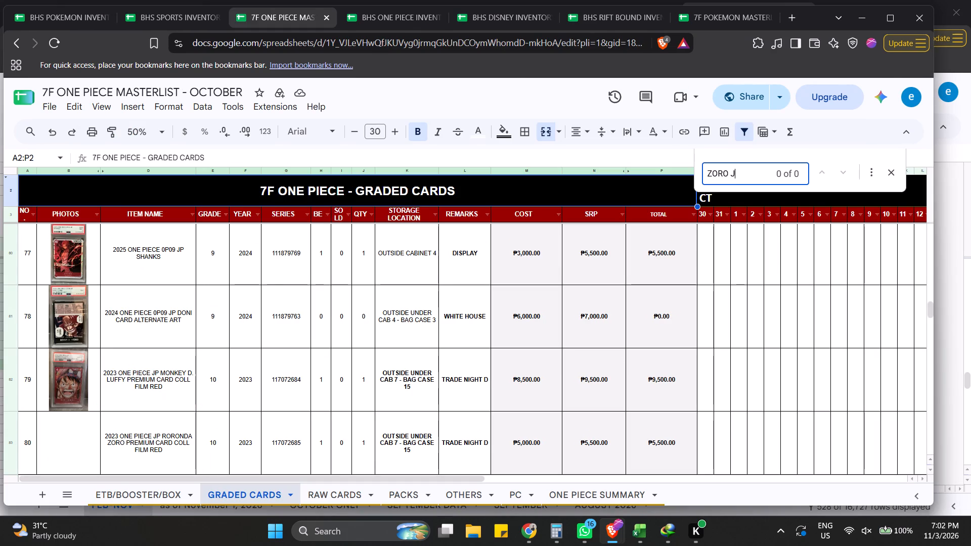
pyautogui.press('o')
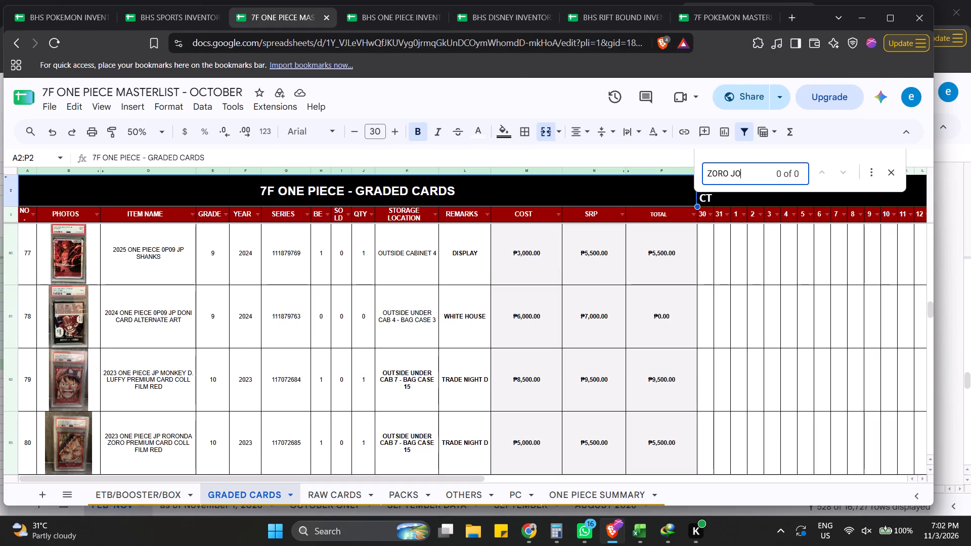
# Remove the filter from the 7F One Piece graded cards sheet.
pyautogui.click(739, 134)
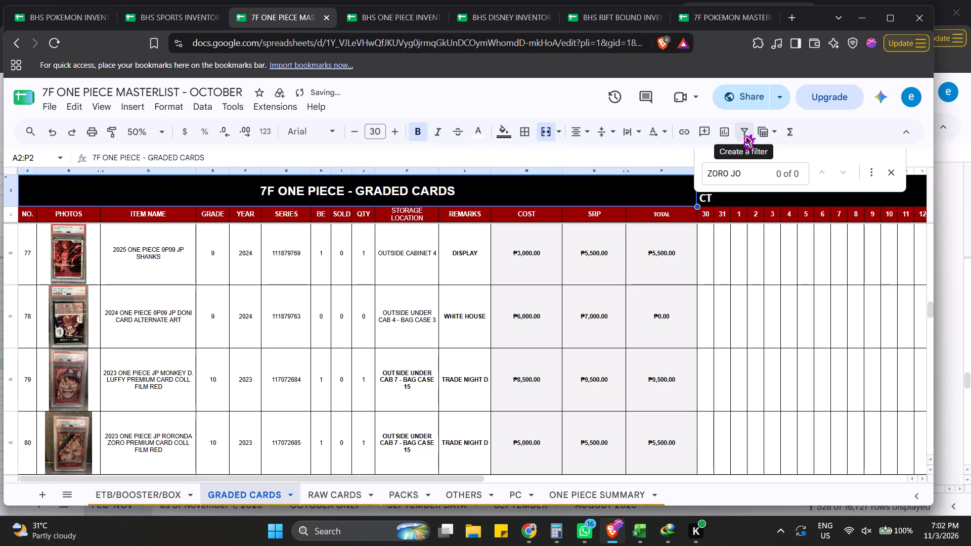
# Search the 7F One Piece graded cards for "ZORO" and step through all the matching entries.
pyautogui.click(737, 178)
pyautogui.click(749, 175)
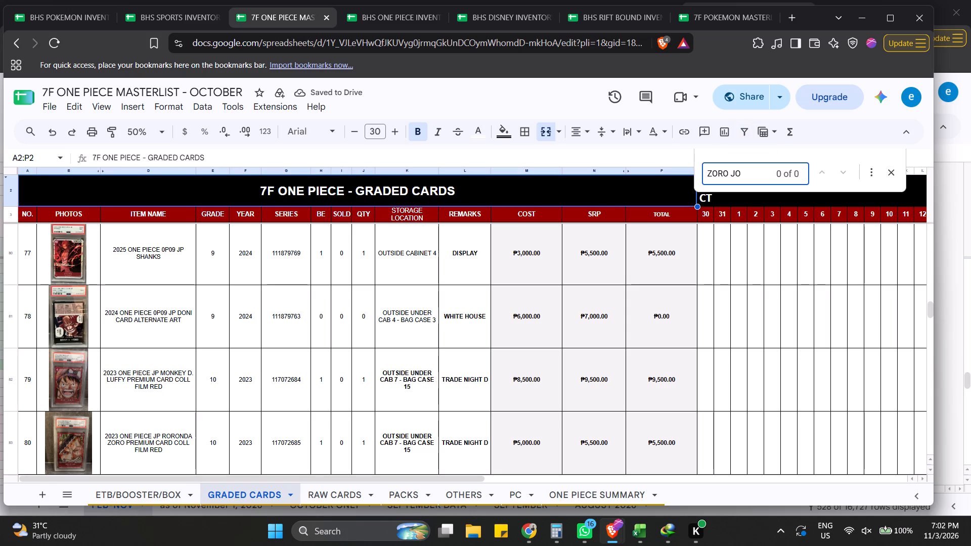
pyautogui.press('BackSpace')
pyautogui.press('BackSpace')
pyautogui.press('BackSpace')
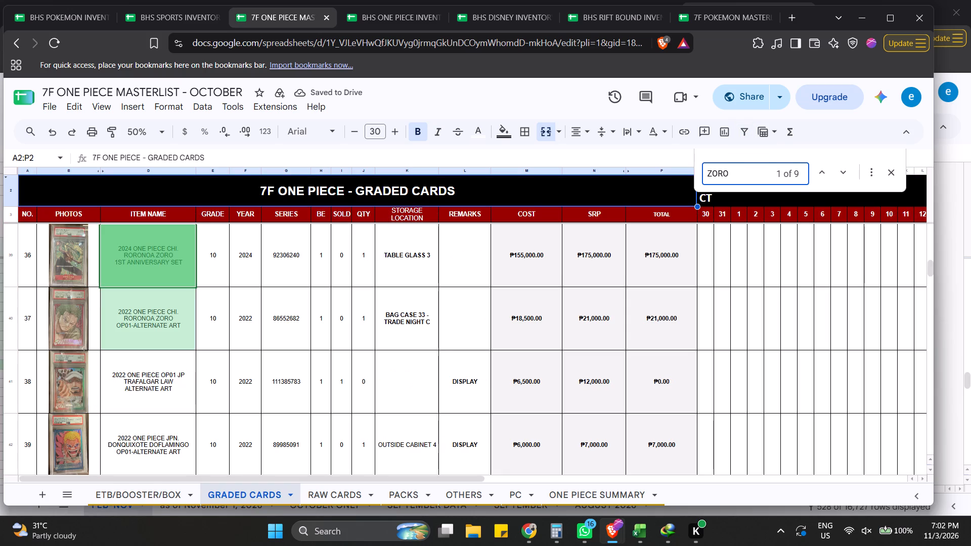
pyautogui.click(846, 177)
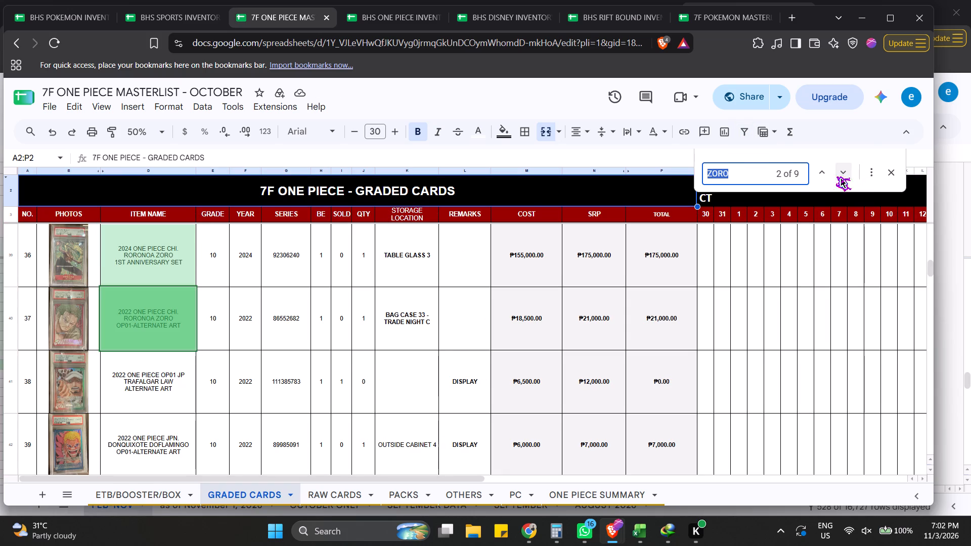
pyautogui.click(836, 176)
pyautogui.click(836, 176)
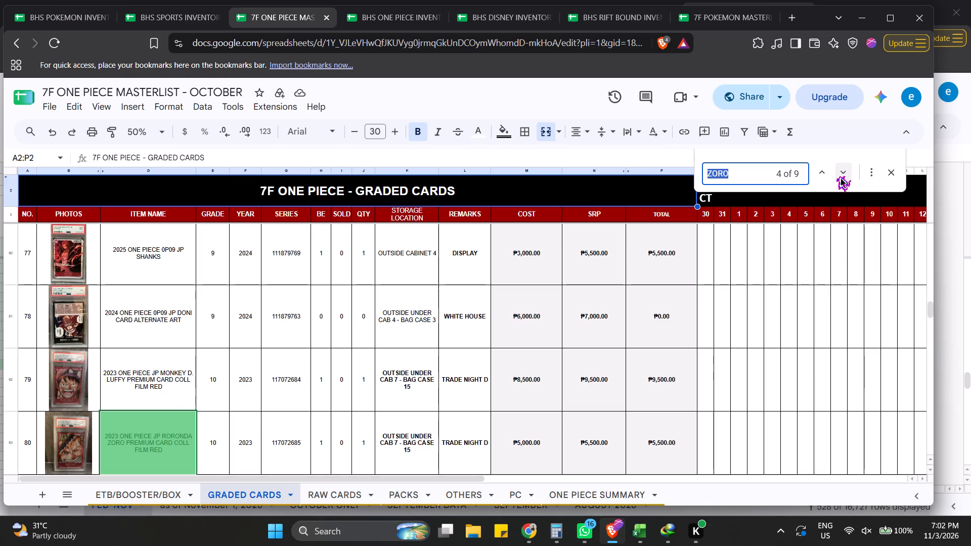
pyautogui.click(836, 176)
pyautogui.doubleClick(836, 176)
pyautogui.click(836, 176)
pyautogui.click(836, 176)
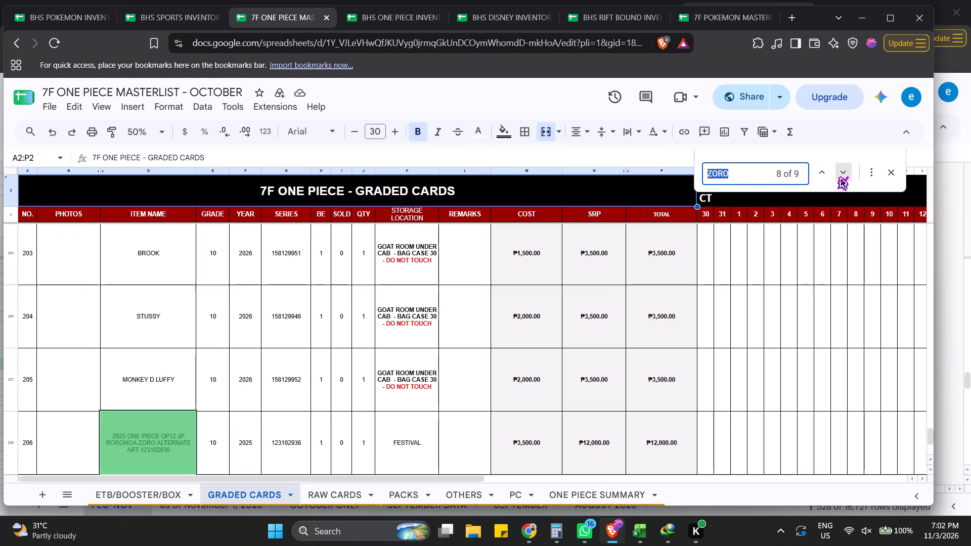
pyautogui.click(836, 176)
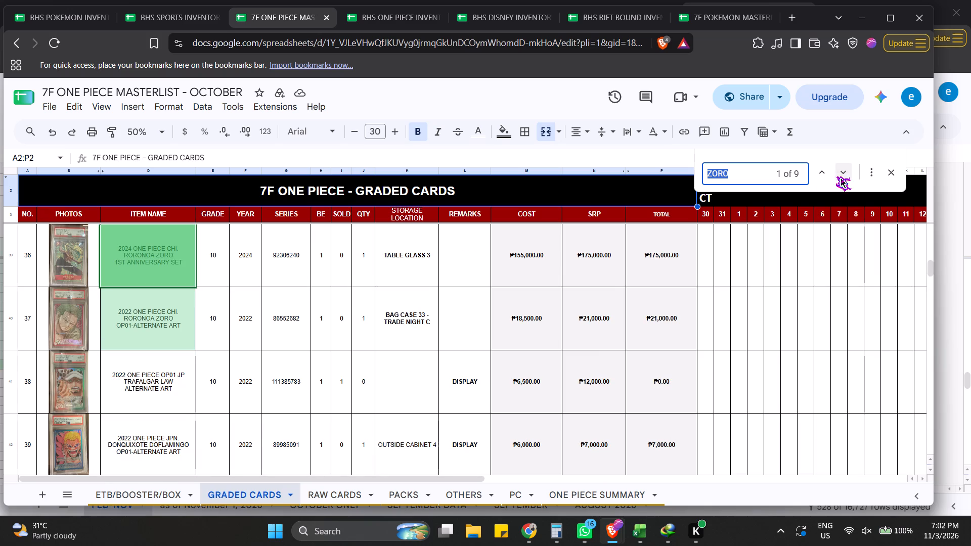
# Switch to the BHS One Piece masterfile's graded cards and unhide the BEG QTY and SOLD ITEMS columns.
pyautogui.click(278, 18)
pyautogui.click(405, 21)
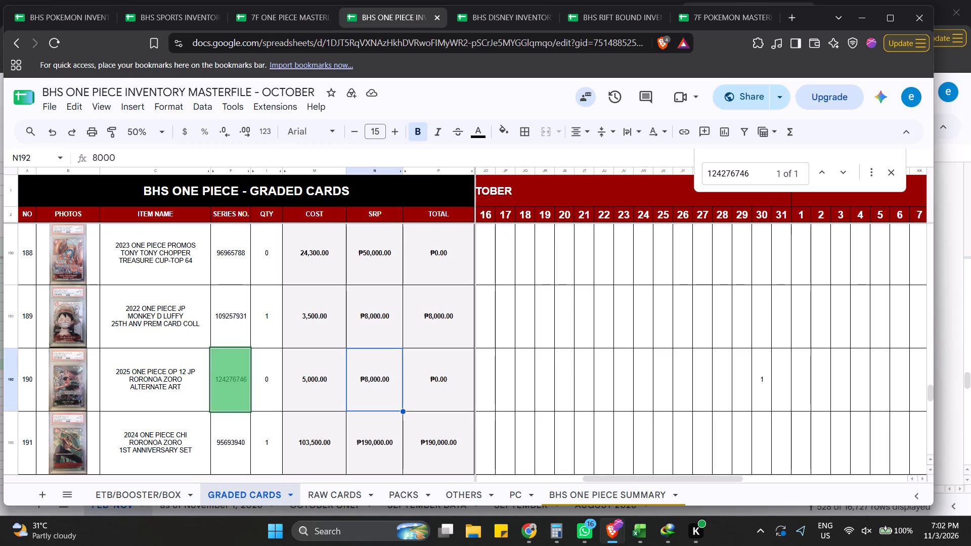
pyautogui.moveTo(760, 173); pyautogui.dragTo(669, 170)
pyautogui.click(177, 386)
pyautogui.click(259, 382)
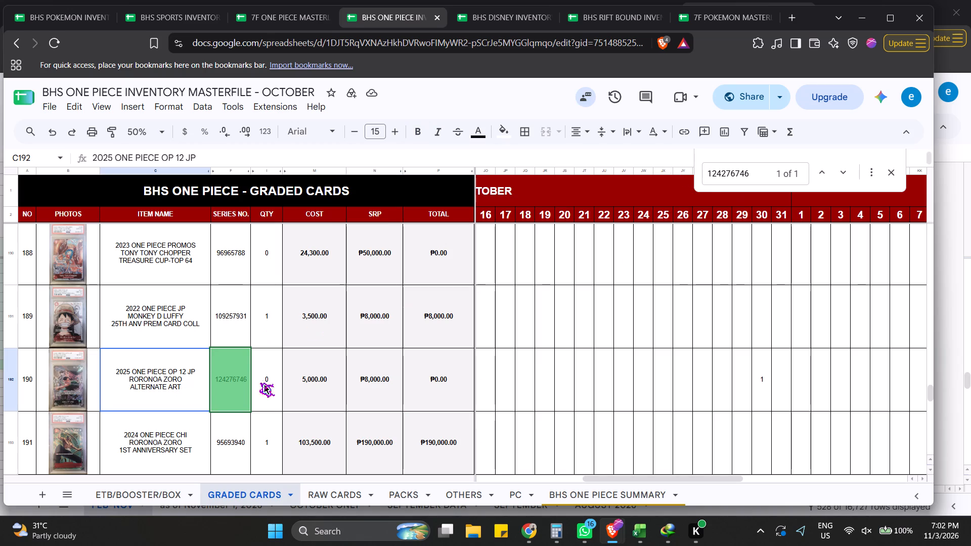
pyautogui.click(253, 172)
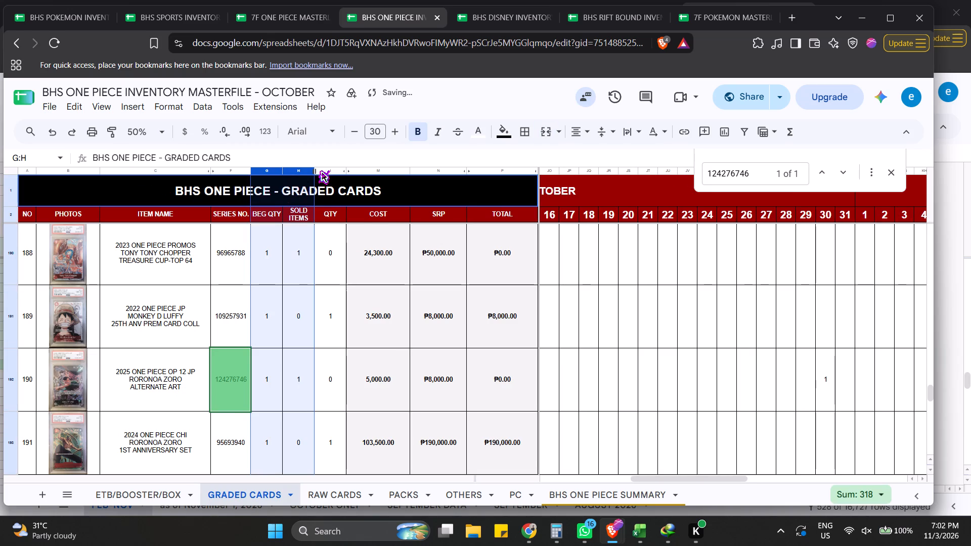
# Unhide the consignment, storage location and remarks columns and clear the storage location of the sold Roronoa Zoro card, series 124276746.
pyautogui.click(348, 171)
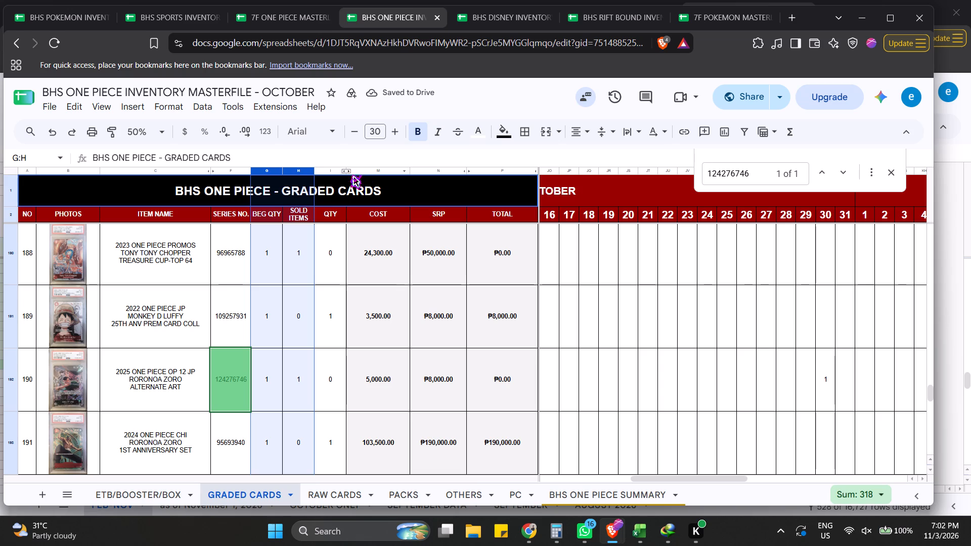
pyautogui.click(349, 170)
pyautogui.click(418, 286)
pyautogui.click(444, 386)
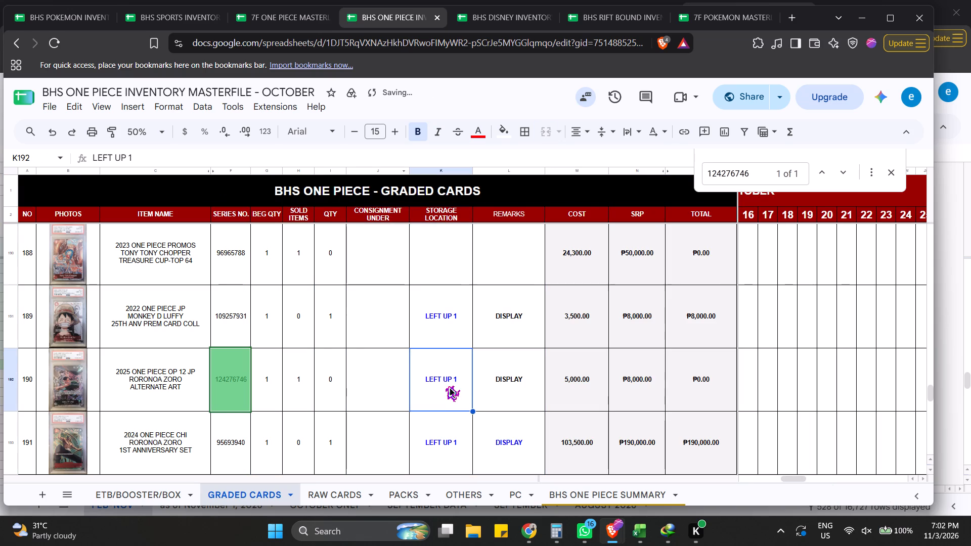
pyautogui.press('BackSpace')
pyautogui.click(381, 407)
pyautogui.click(376, 442)
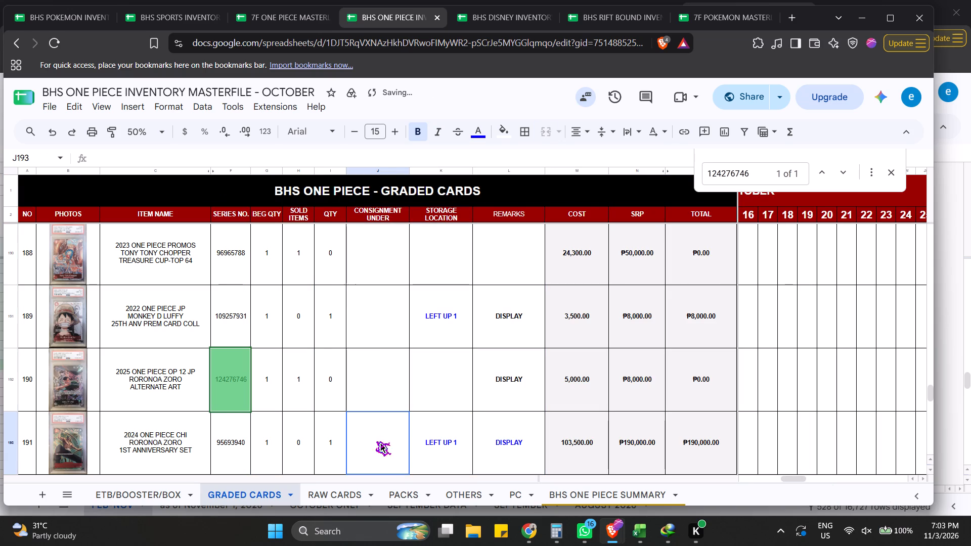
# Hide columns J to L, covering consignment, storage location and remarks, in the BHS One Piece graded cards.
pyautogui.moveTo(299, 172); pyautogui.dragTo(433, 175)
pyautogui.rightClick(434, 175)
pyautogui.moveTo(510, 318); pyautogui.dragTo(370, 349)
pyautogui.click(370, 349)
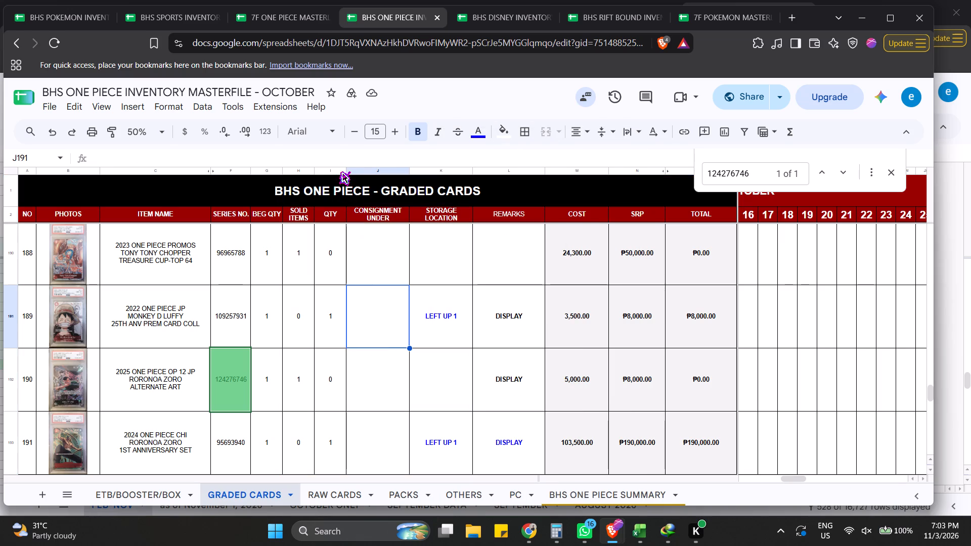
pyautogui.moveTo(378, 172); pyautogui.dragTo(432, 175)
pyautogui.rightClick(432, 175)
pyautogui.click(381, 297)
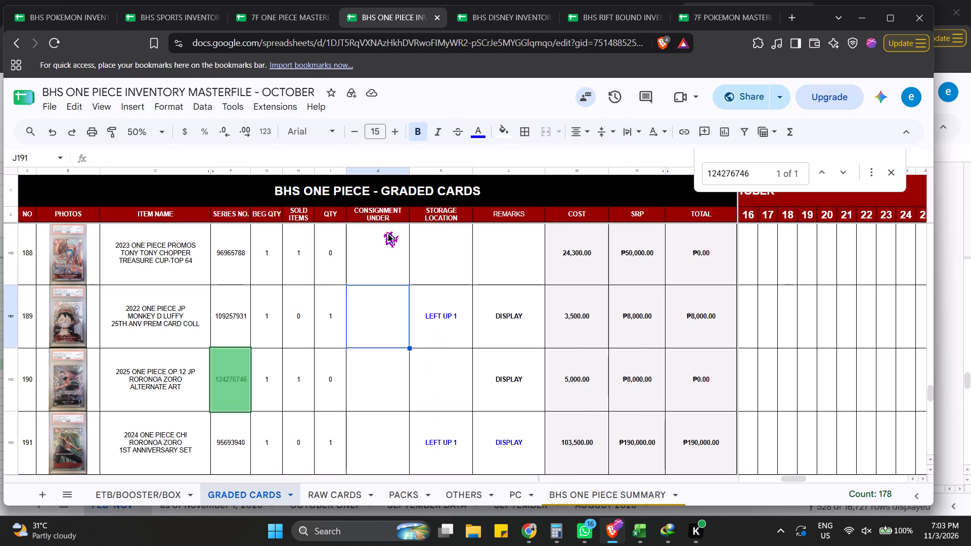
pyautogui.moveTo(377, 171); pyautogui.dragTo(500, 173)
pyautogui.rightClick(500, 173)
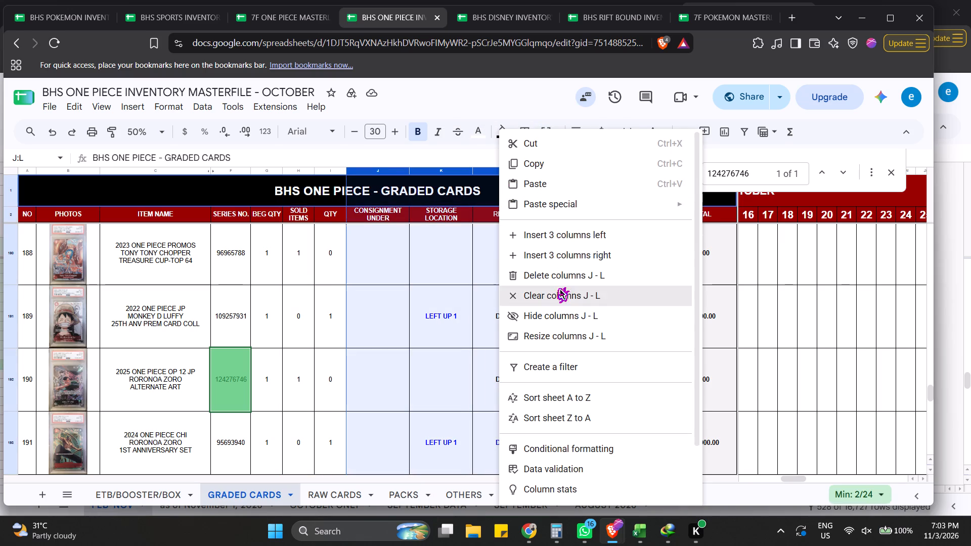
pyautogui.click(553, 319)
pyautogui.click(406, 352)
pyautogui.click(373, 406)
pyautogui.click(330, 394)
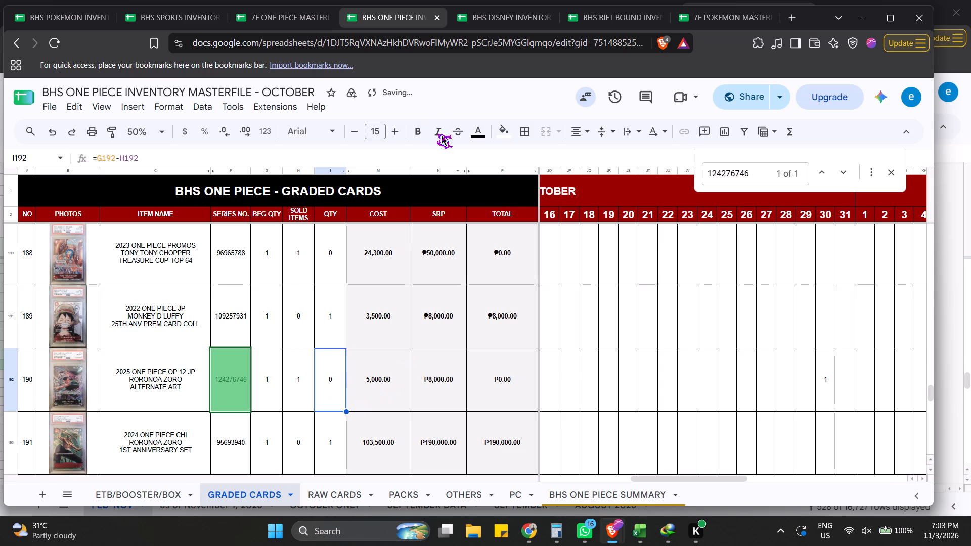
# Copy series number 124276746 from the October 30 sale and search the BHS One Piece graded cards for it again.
pyautogui.hotkey('alt', 'Tab')
pyautogui.click(310, 356)
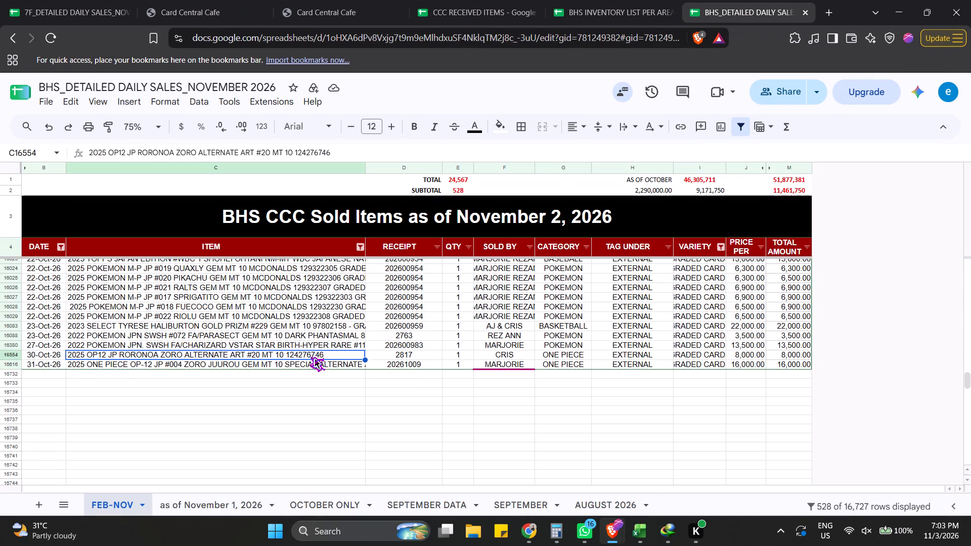
pyautogui.moveTo(295, 152); pyautogui.dragTo(330, 158)
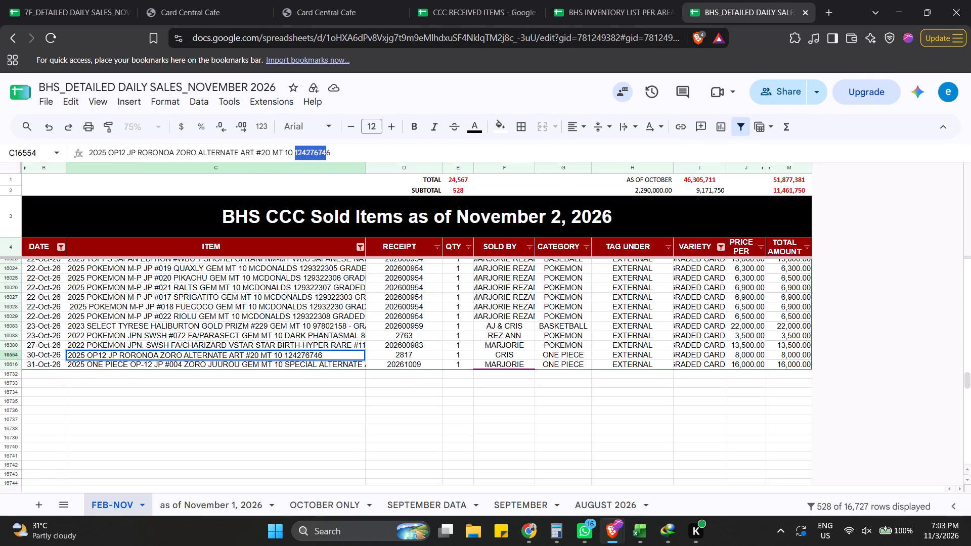
pyautogui.moveTo(330, 158); pyautogui.dragTo(335, 159)
pyautogui.hotkey('ctrl', 'c')
pyautogui.hotkey('alt', 'Tab')
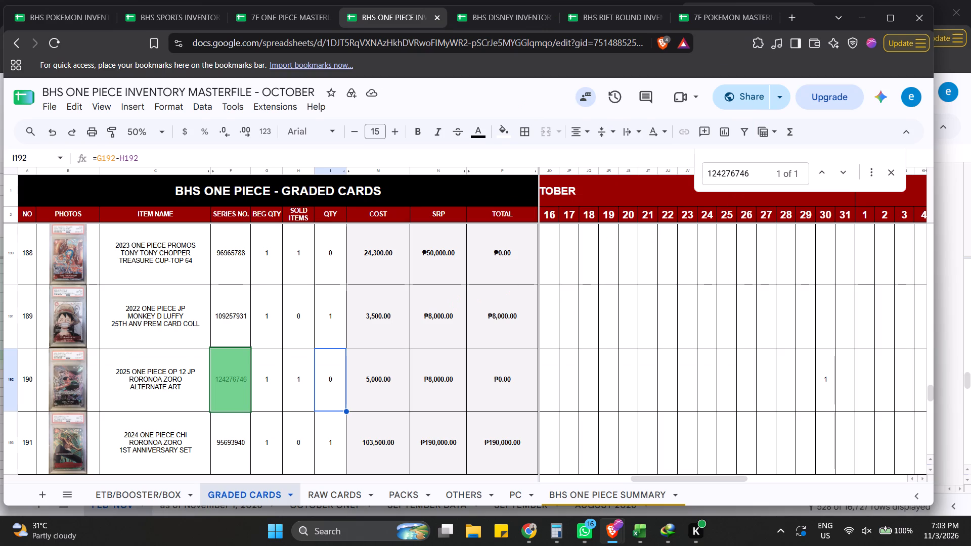
pyautogui.hotkey('alt', 'Tab')
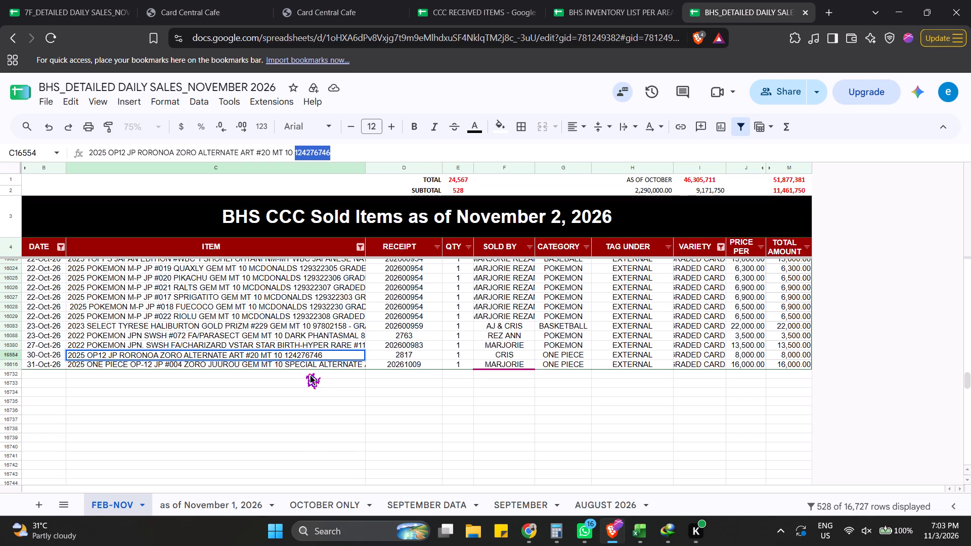
pyautogui.click(305, 373)
pyautogui.hotkey('alt', 'Tab')
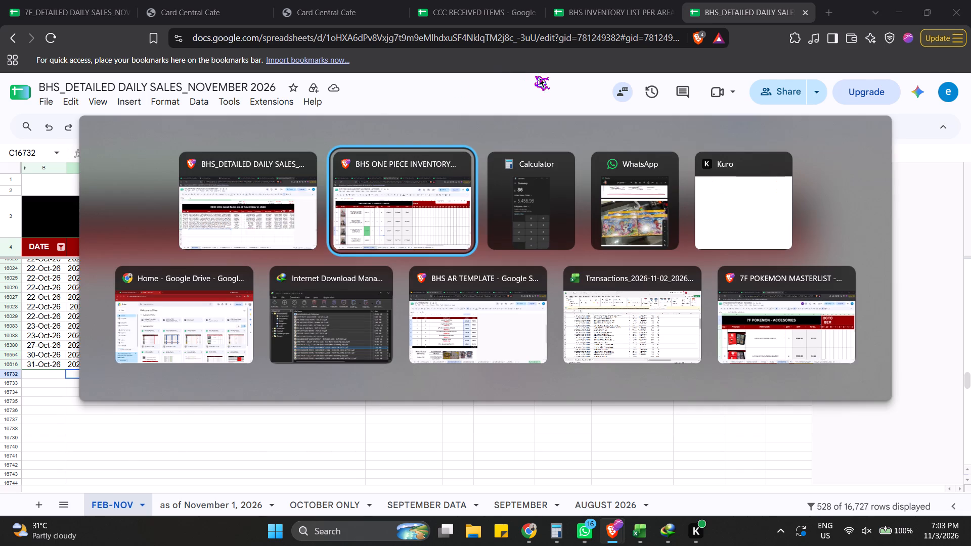
pyautogui.moveTo(761, 172); pyautogui.dragTo(641, 170)
pyautogui.hotkey('ctrl', 'f')
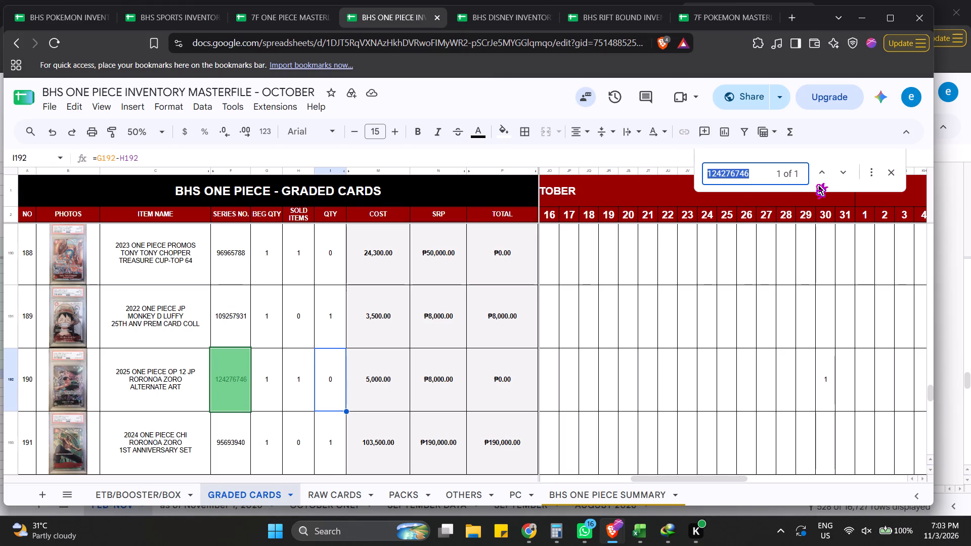
pyautogui.hotkey('ctrl', 'v')
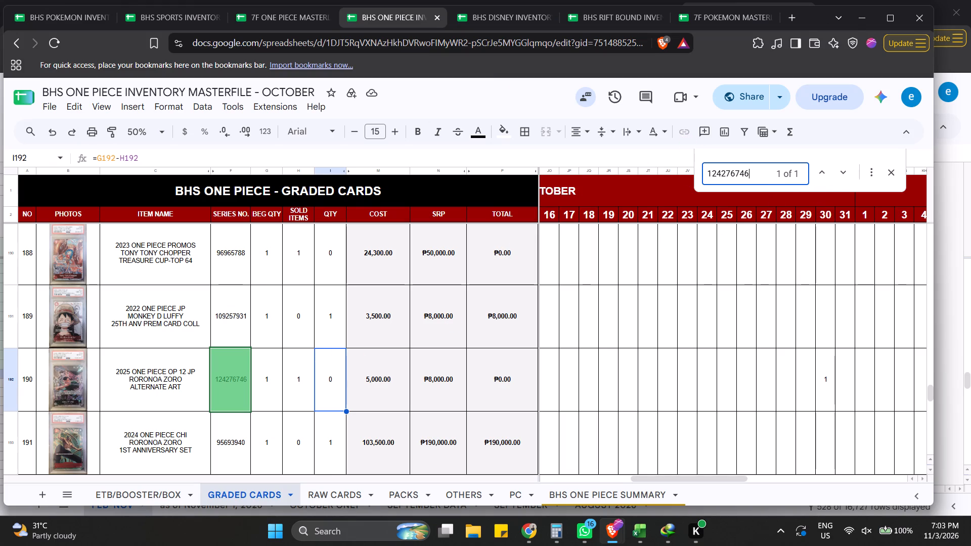
pyautogui.moveTo(757, 167); pyautogui.dragTo(616, 171)
pyautogui.hotkey('ctrl', 'v')
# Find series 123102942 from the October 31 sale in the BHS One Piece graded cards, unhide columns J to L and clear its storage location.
pyautogui.hotkey('alt', 'Tab')
pyautogui.click(303, 364)
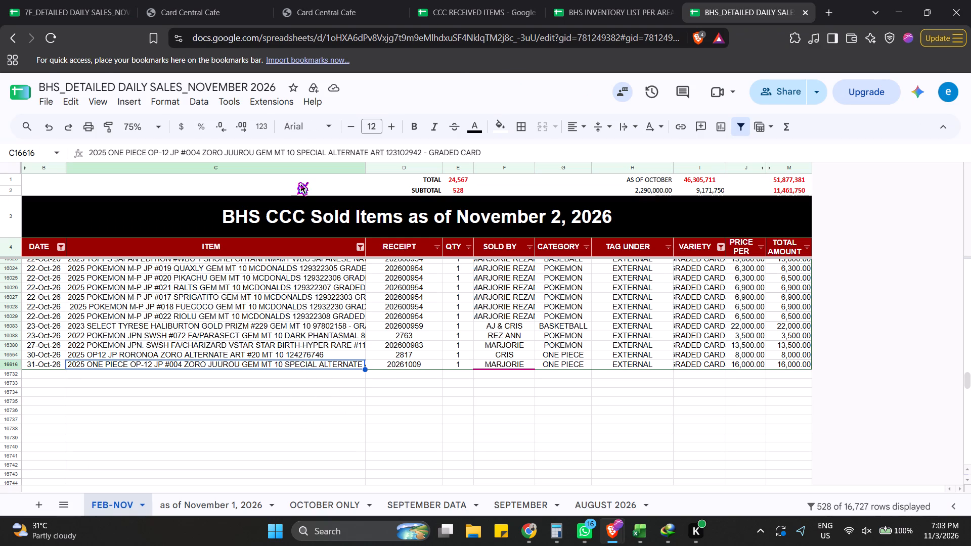
pyautogui.moveTo(386, 150); pyautogui.dragTo(422, 155)
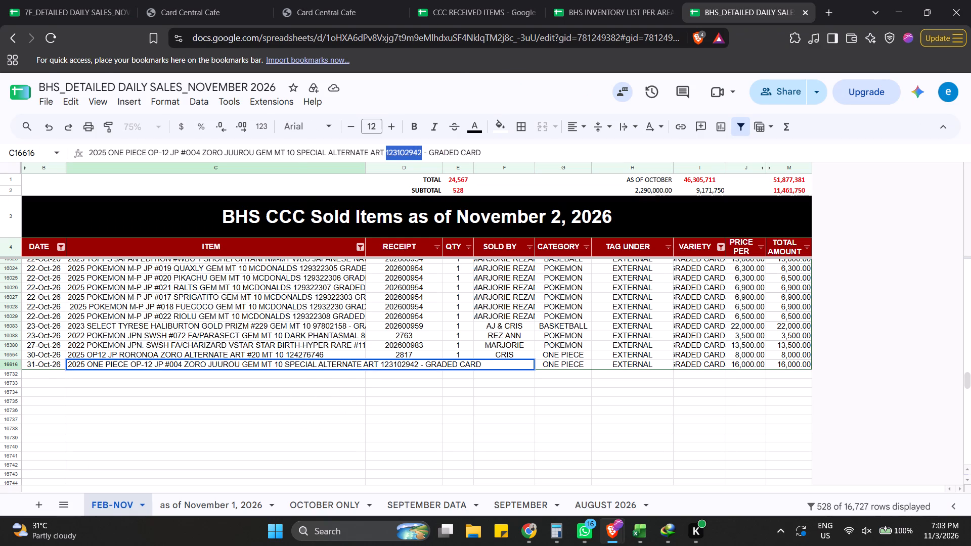
pyautogui.moveTo(422, 155); pyautogui.dragTo(420, 156)
pyautogui.hotkey('ctrl', 'c')
pyautogui.hotkey('alt', 'Tab')
pyautogui.hotkey('ctrl', 'f')
pyautogui.hotkey('ctrl', 'v')
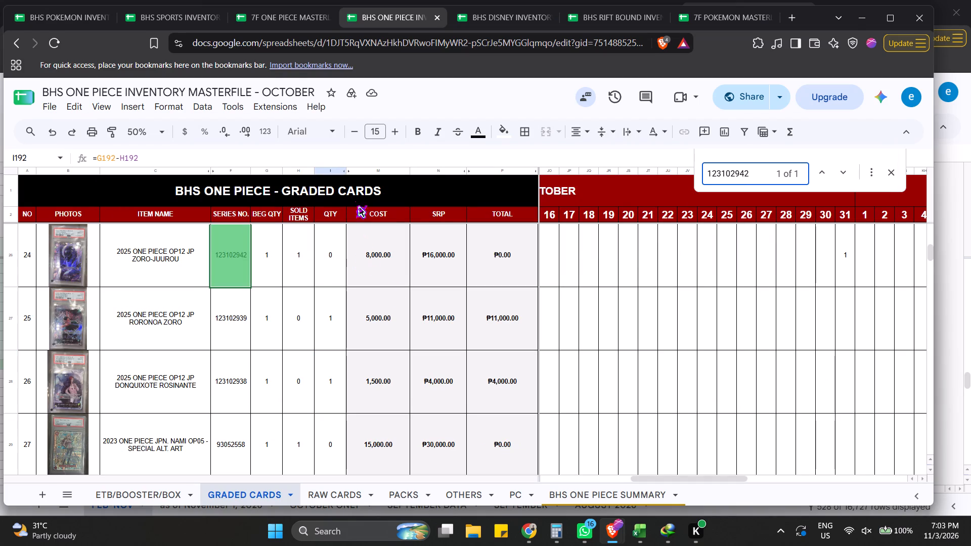
pyautogui.click(348, 172)
pyautogui.click(451, 262)
pyautogui.press('BackSpace')
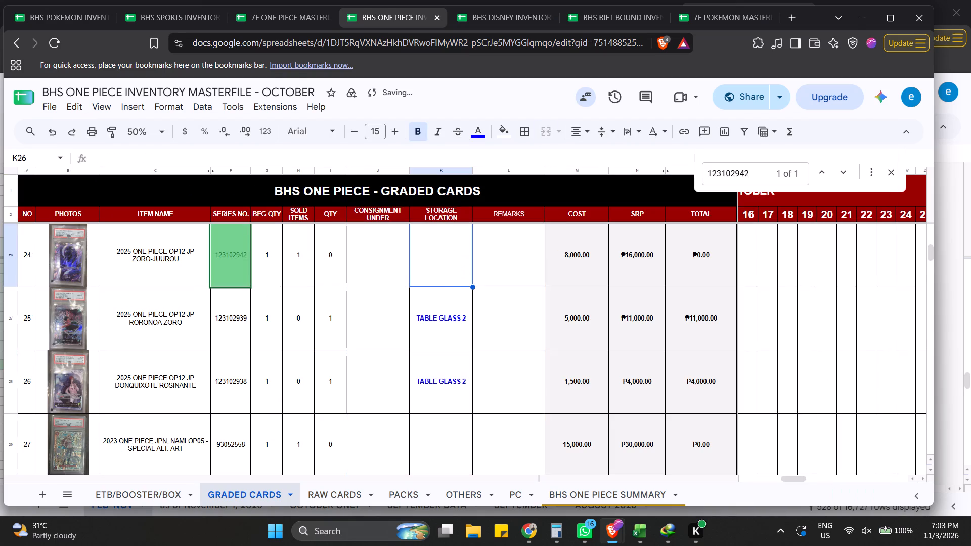
pyautogui.click(490, 338)
# Copy series number 76355940 from the October 27 Charizard sale and check its entry in the BHS Pokemon graded cards.
pyautogui.click(290, 16)
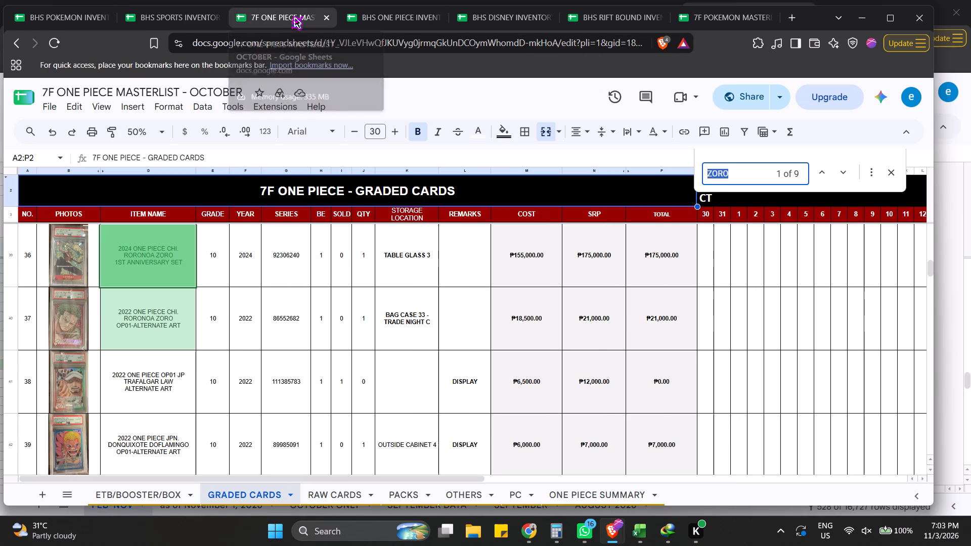
pyautogui.click(383, 8)
pyautogui.hotkey('alt', 'Tab')
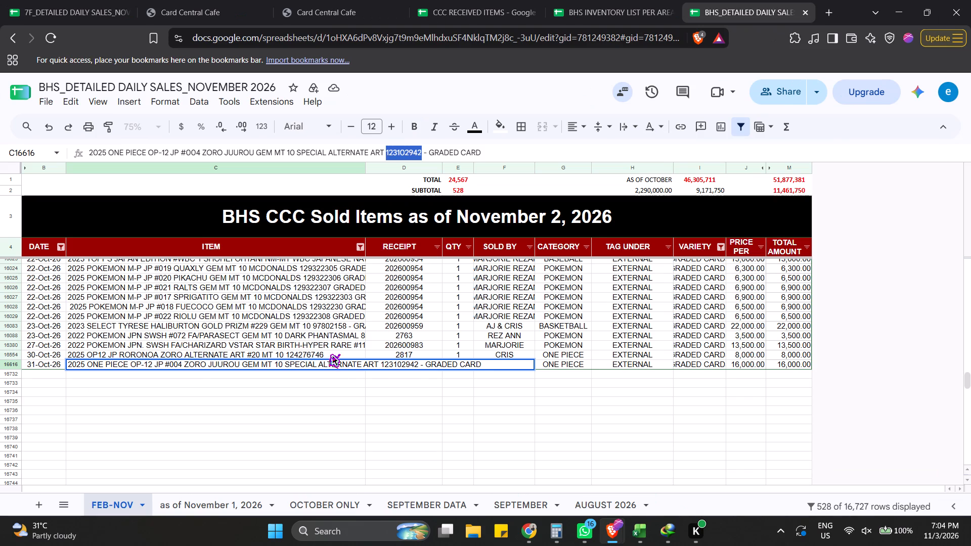
pyautogui.click(292, 338)
pyautogui.click(291, 348)
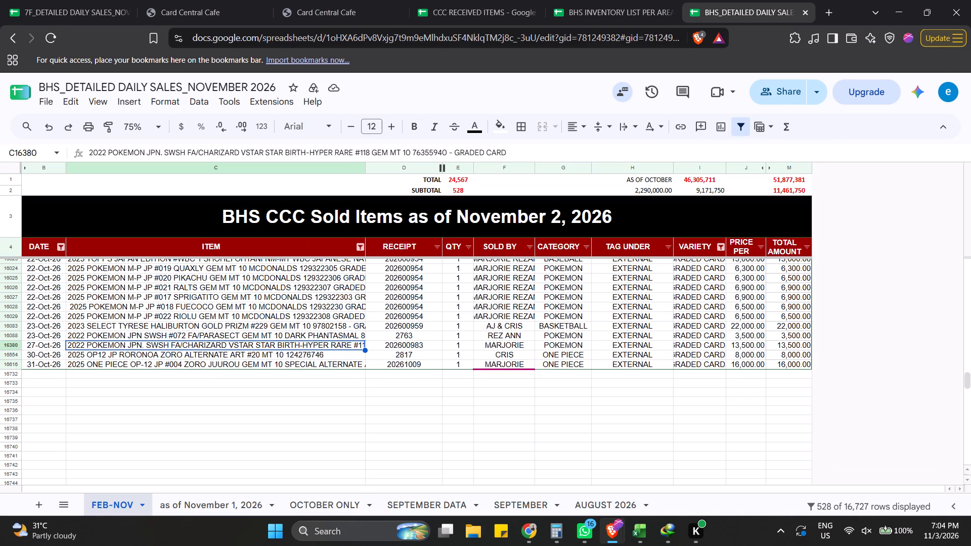
pyautogui.moveTo(413, 152); pyautogui.dragTo(448, 156)
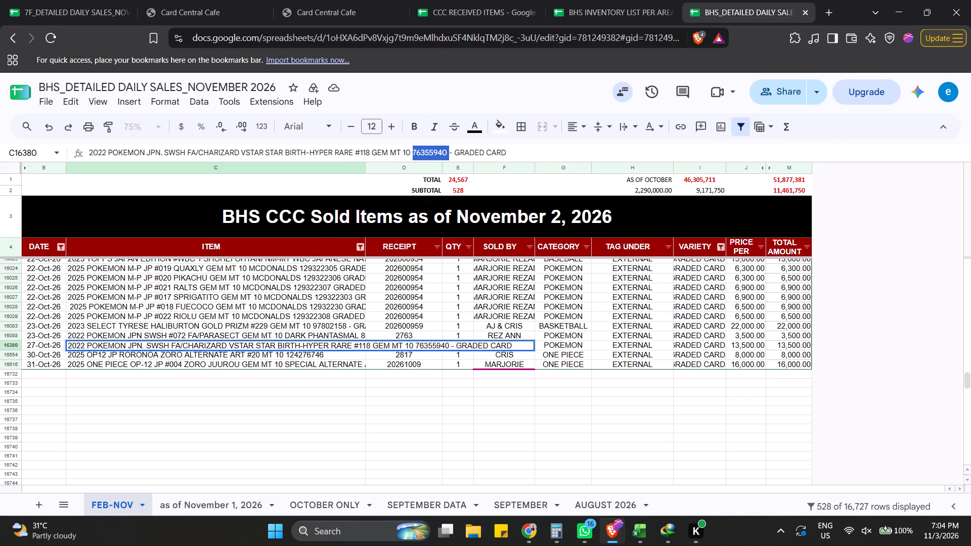
pyautogui.moveTo(448, 156); pyautogui.dragTo(447, 156)
pyautogui.hotkey('ctrl', 'c')
pyautogui.hotkey('alt', 'Tab')
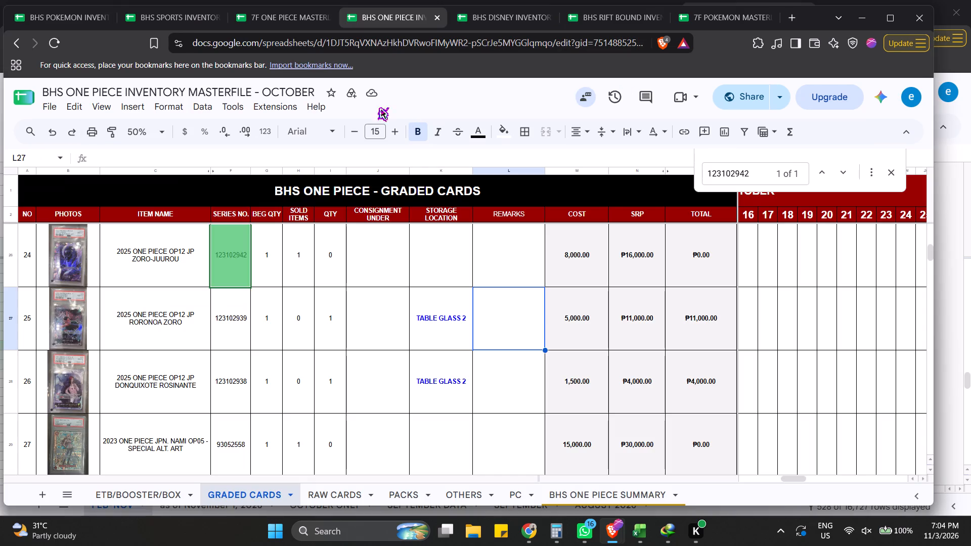
pyautogui.click(80, 12)
pyautogui.hotkey('ctrl', 'f')
pyautogui.hotkey('ctrl', 'v')
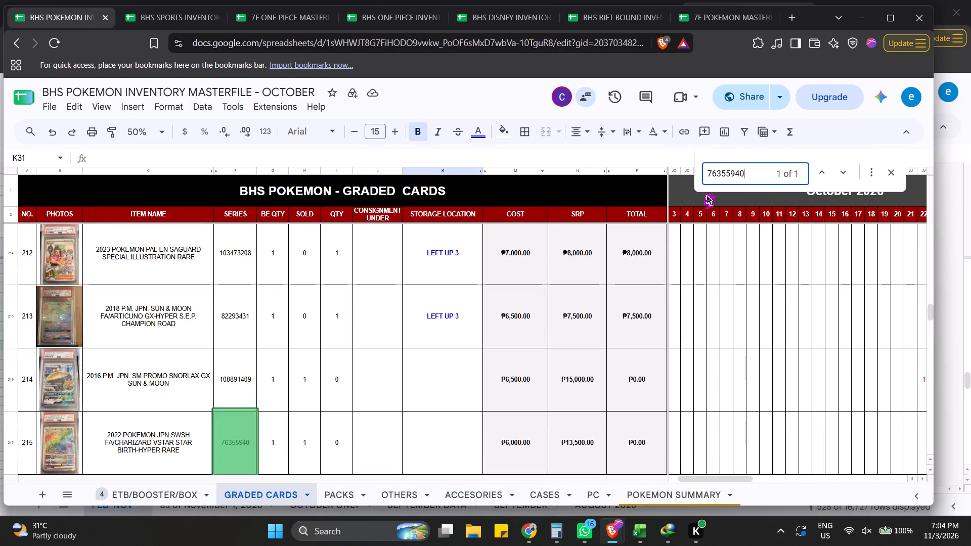
pyautogui.scroll(-5, 436, 384)
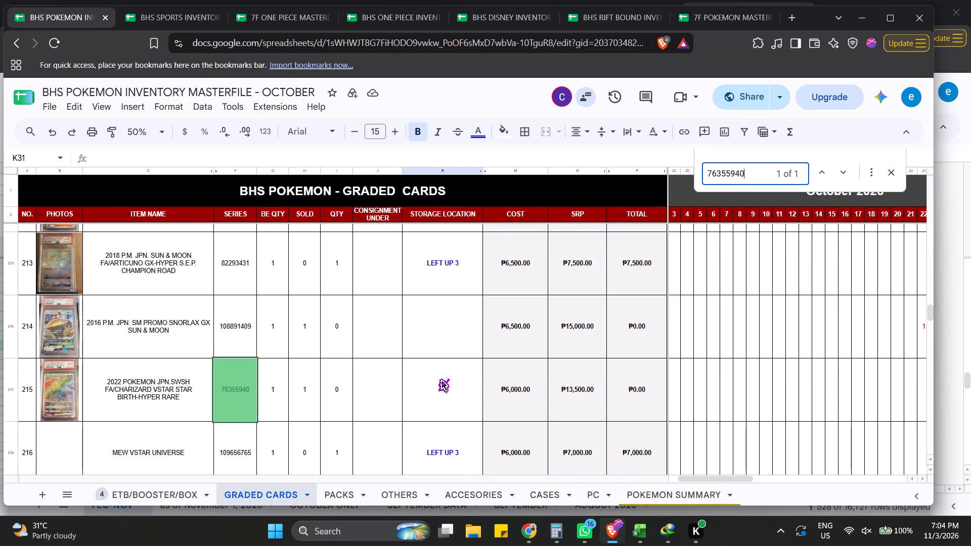
# Copy series 85283544 from the October 23 Parasect sale, find it in the BHS Pokemon graded cards and clear its storage location.
pyautogui.hotkey('alt', 'Tab')
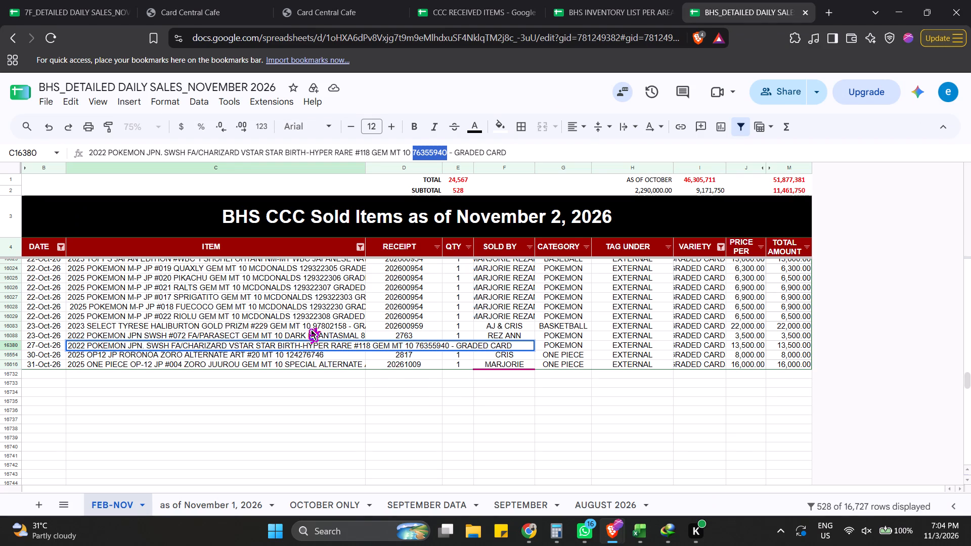
pyautogui.click(285, 338)
pyautogui.moveTo(369, 155); pyautogui.dragTo(392, 154)
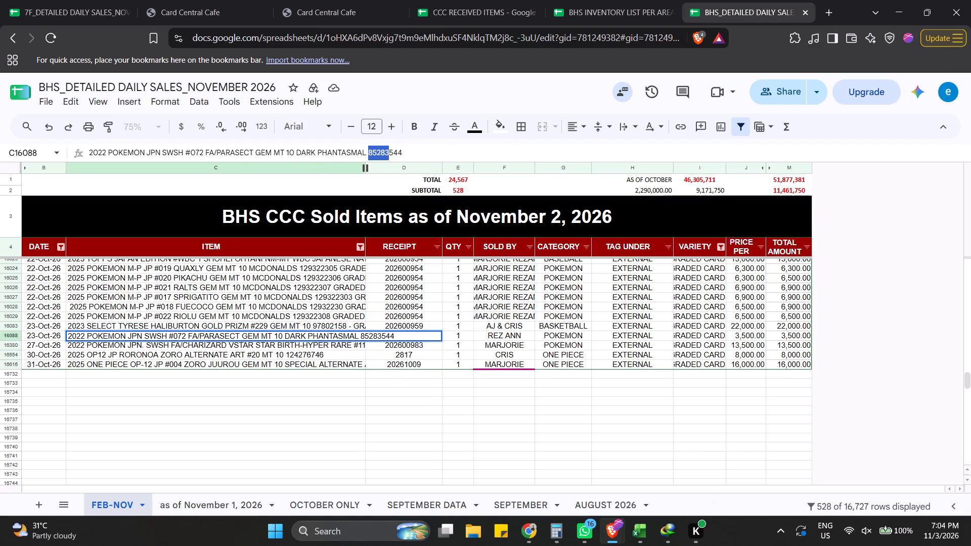
pyautogui.moveTo(392, 154); pyautogui.dragTo(403, 156)
pyautogui.hotkey('ctrl', 'c')
pyautogui.hotkey('alt', 'Tab')
pyautogui.hotkey('ctrl', 'f')
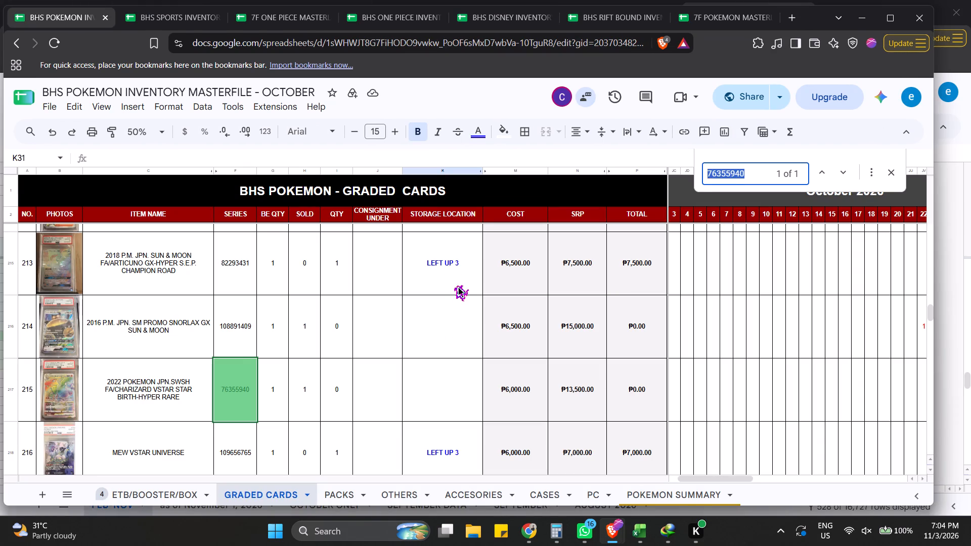
pyautogui.hotkey('ctrl', 'v')
pyautogui.click(451, 263)
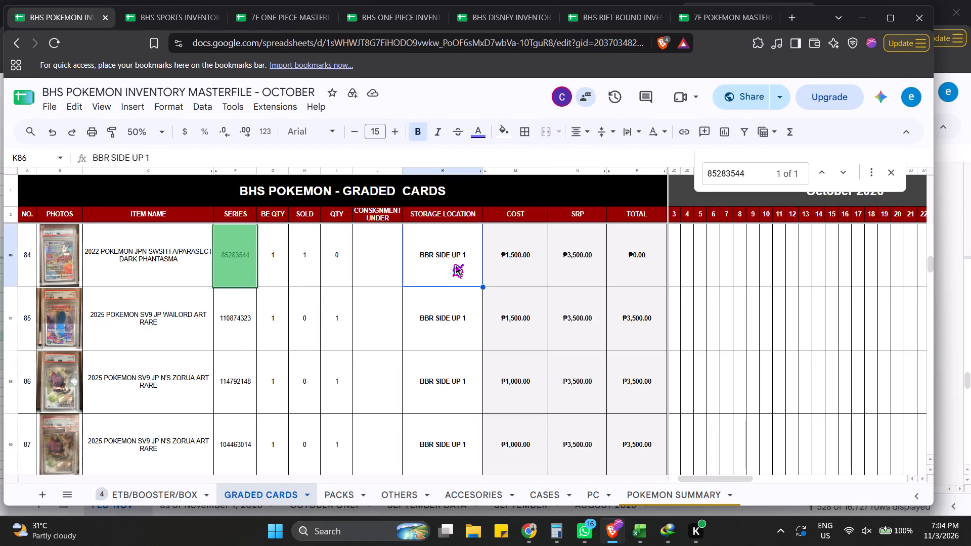
pyautogui.press('BackSpace')
pyautogui.click(424, 352)
# Copy series number 76355940 from the October 27 Charizard sale again and search the BHS Pokemon graded cards for it.
pyautogui.hotkey('alt', 'Tab')
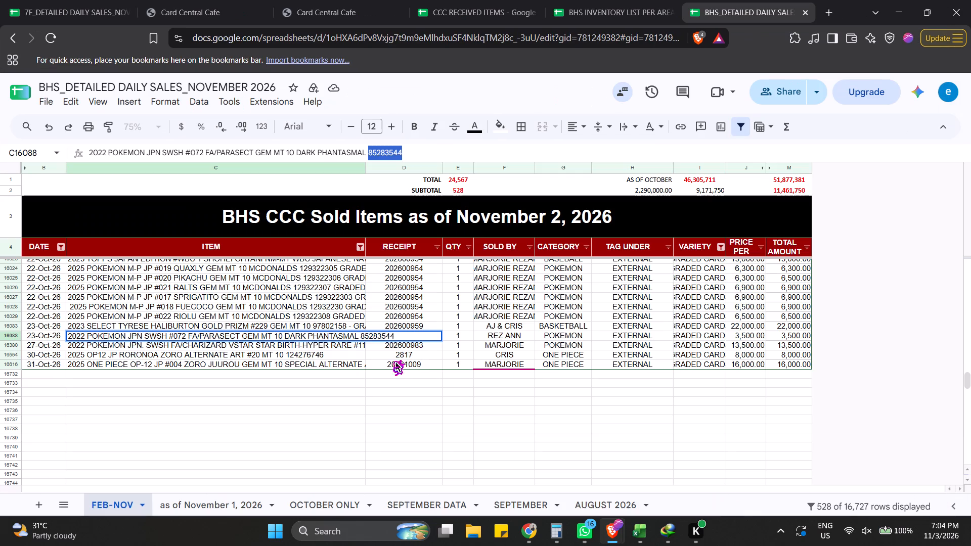
pyautogui.click(291, 342)
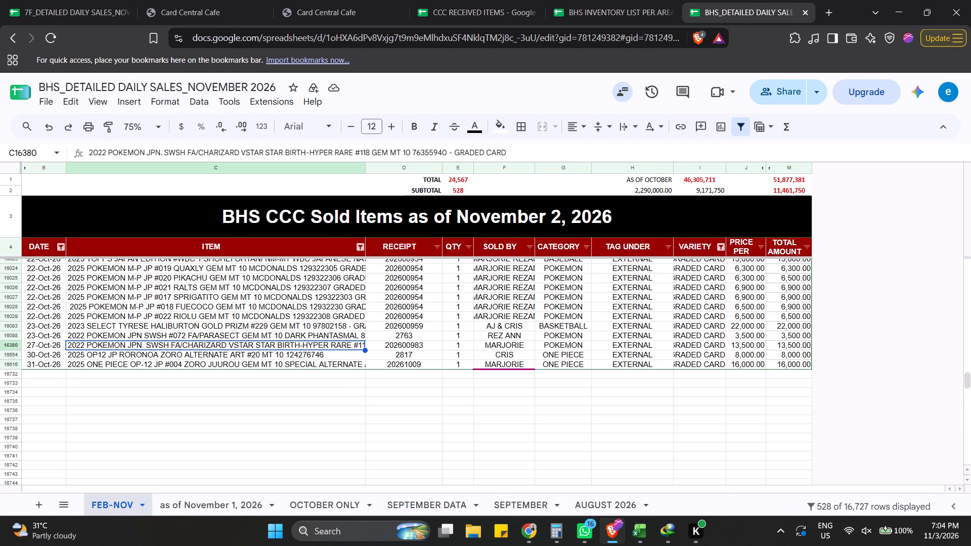
pyautogui.moveTo(414, 152); pyautogui.dragTo(446, 155)
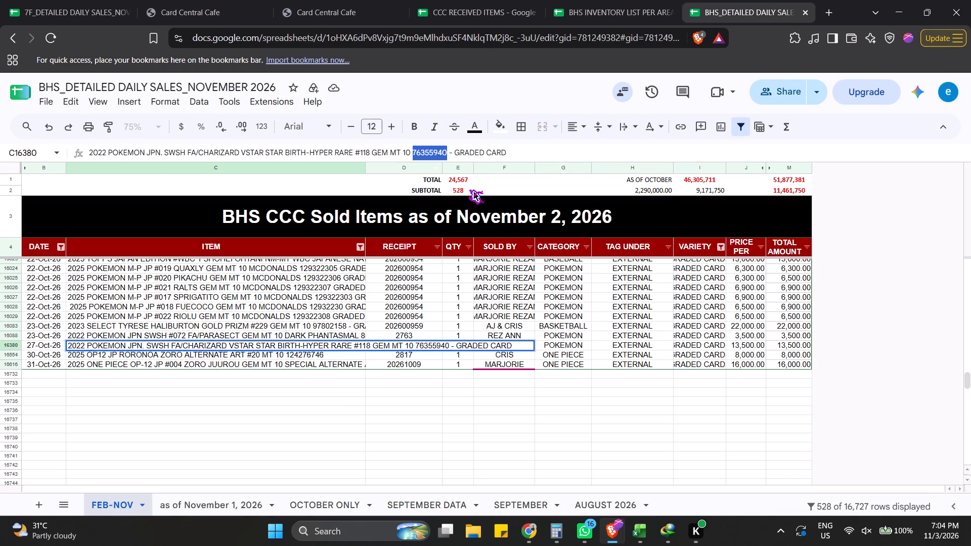
pyautogui.hotkey('ctrl', 'c')
pyautogui.hotkey('alt', 'Tab')
pyautogui.hotkey('ctrl', 'f')
pyautogui.hotkey('ctrl', 'v')
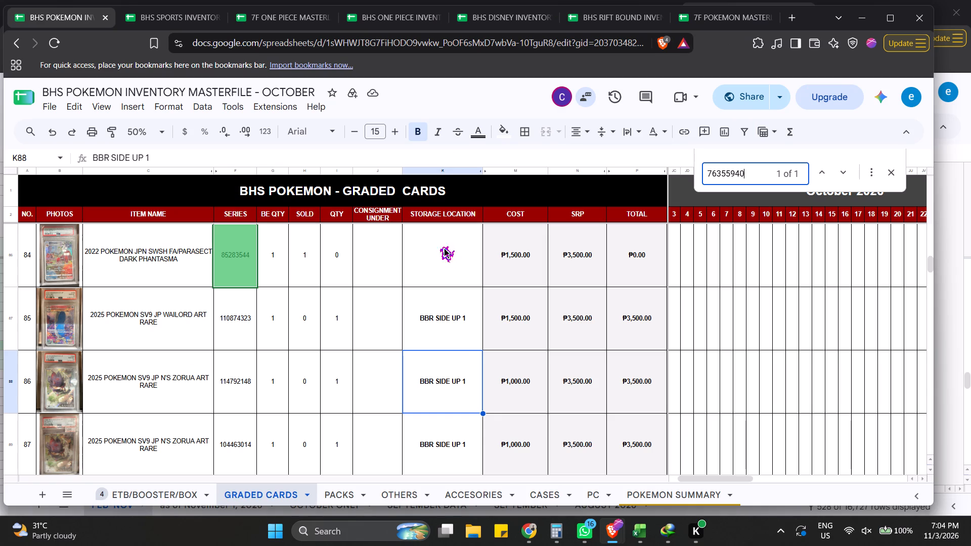
# Copy series number 97802158 from the October 23 Tyrese Haliburton sale and search the BHS Pokemon graded cards for it.
pyautogui.hotkey('alt', 'Tab')
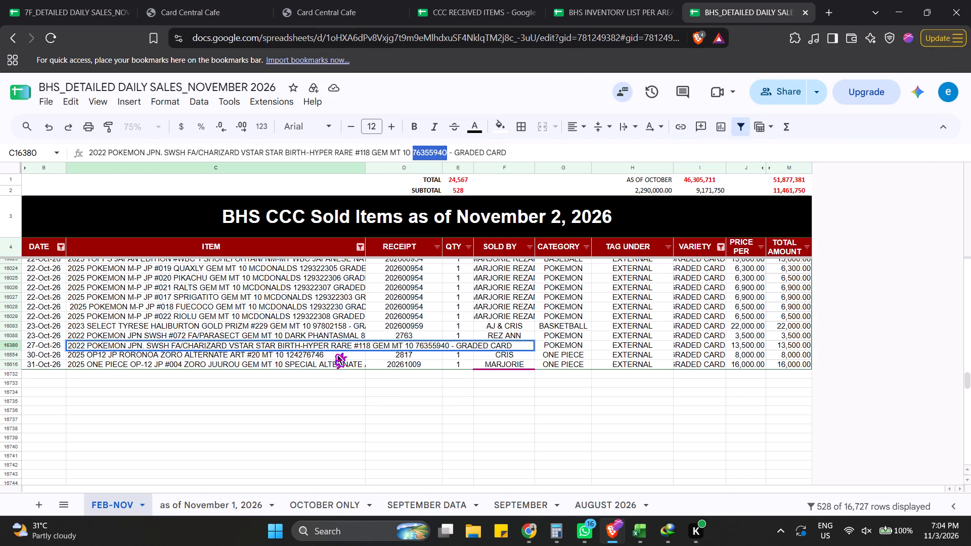
pyautogui.click(324, 332)
pyautogui.click(324, 329)
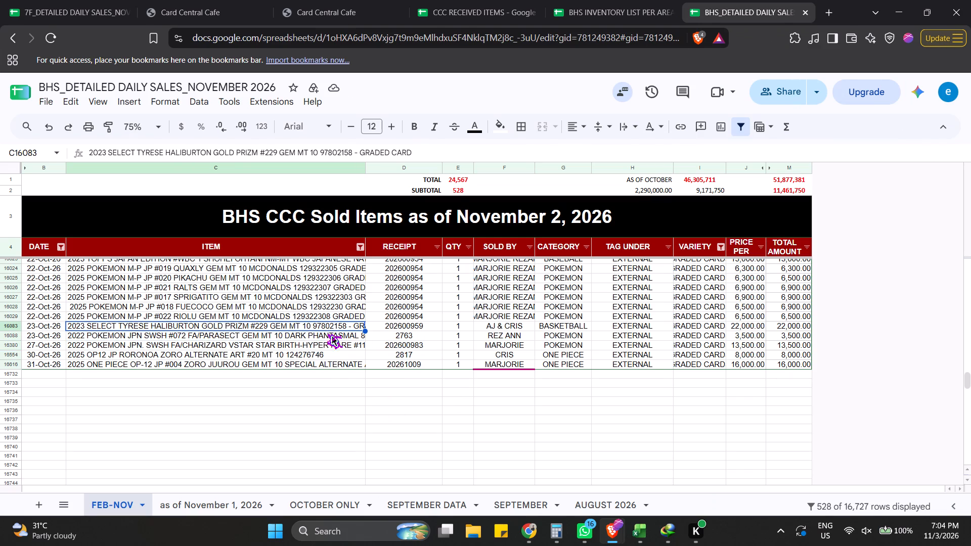
pyautogui.moveTo(321, 149); pyautogui.dragTo(353, 155)
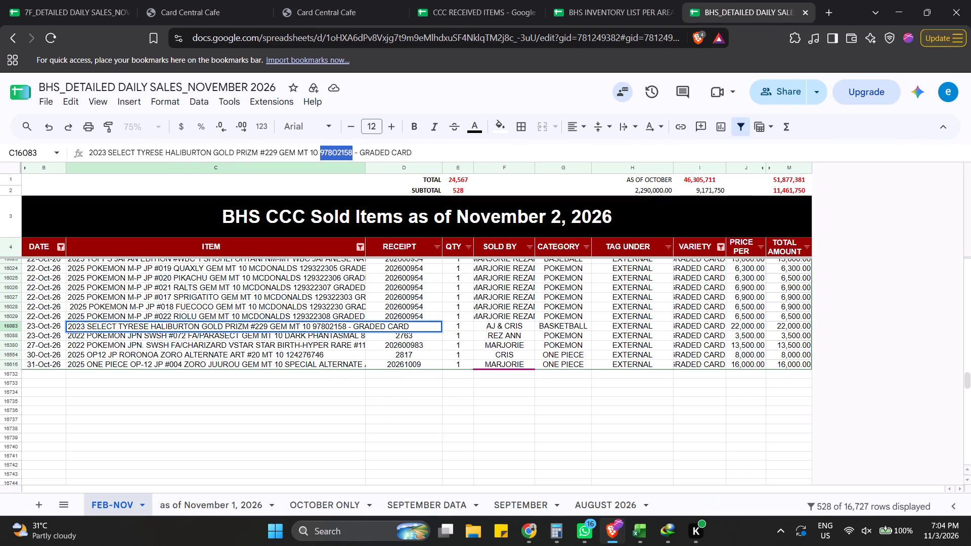
pyautogui.moveTo(353, 155); pyautogui.dragTo(351, 156)
pyautogui.hotkey('ctrl', 'c')
pyautogui.hotkey('alt', 'Tab')
pyautogui.hotkey('ctrl', 'f')
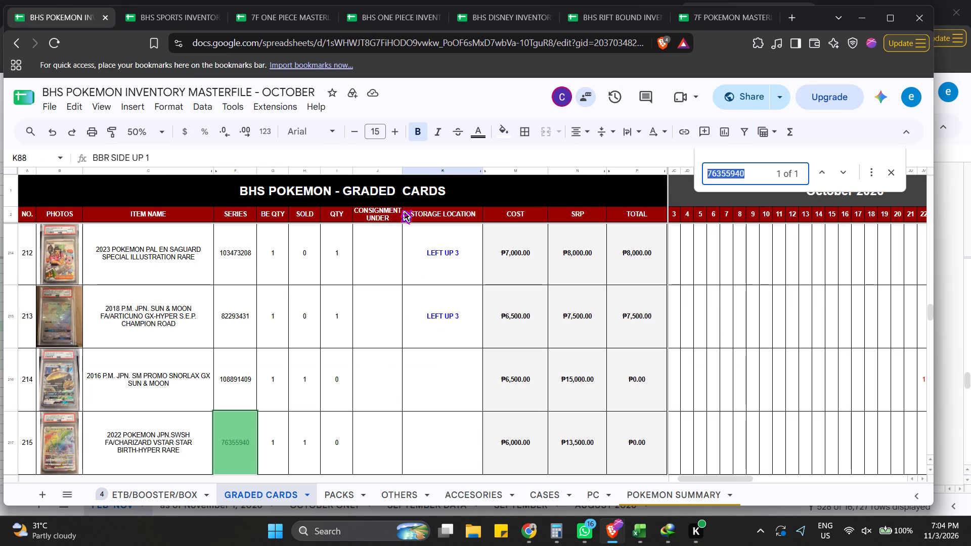
pyautogui.hotkey('ctrl', 'v')
pyautogui.hotkey('alt', 'Tab')
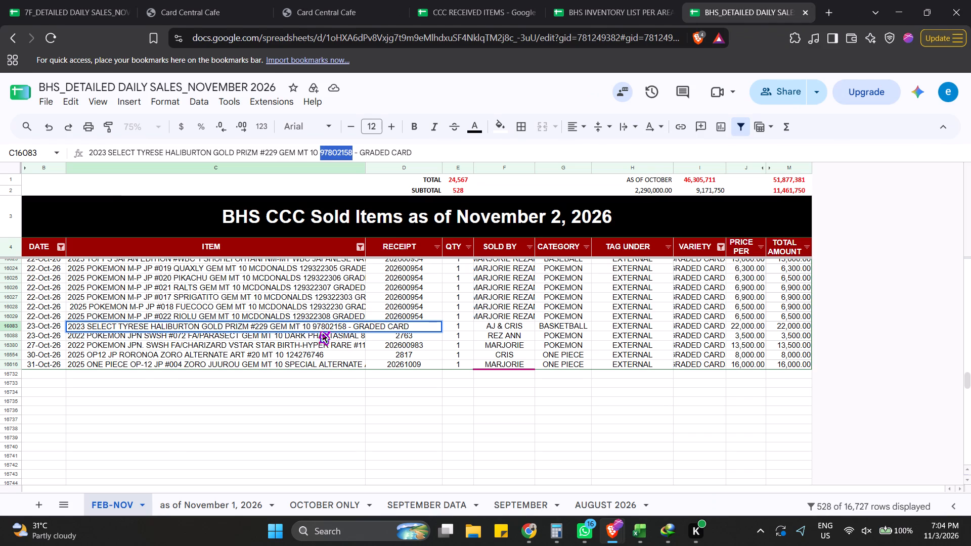
pyautogui.hotkey('alt', 'Tab')
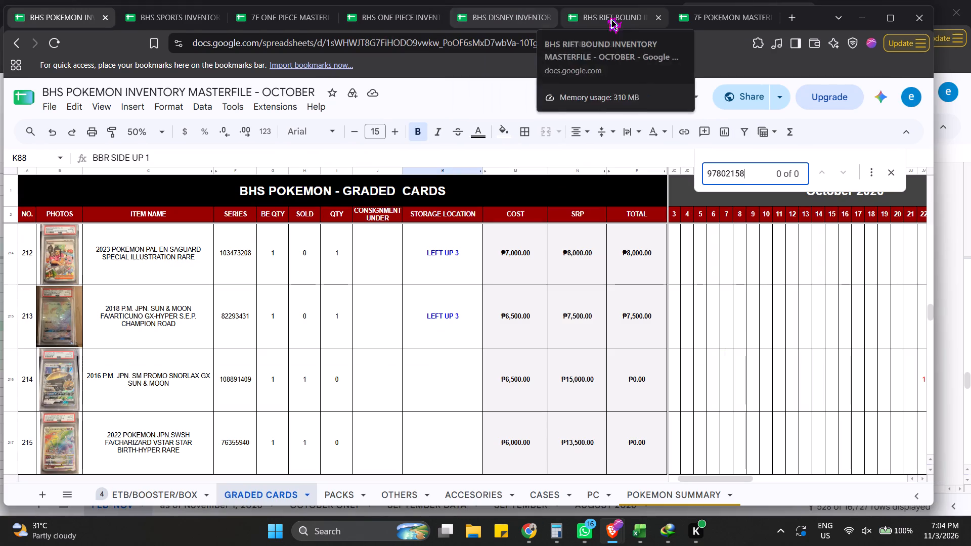
# Find series 97802158 in the BHS Sports graded cards, unhide the storage location and remarks columns, and clear its storage location.
pyautogui.click(194, 18)
pyautogui.hotkey('ctrl', 'f')
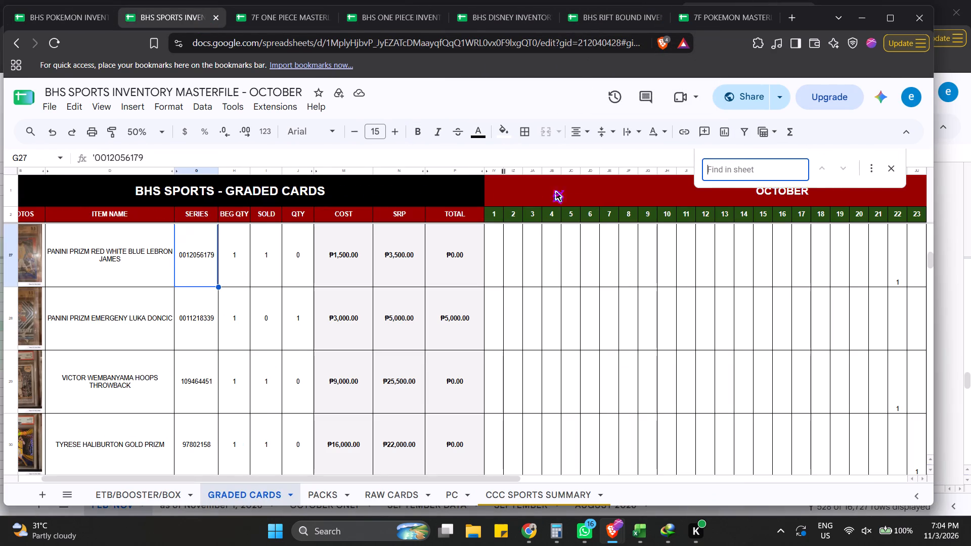
pyautogui.hotkey('ctrl', 'v')
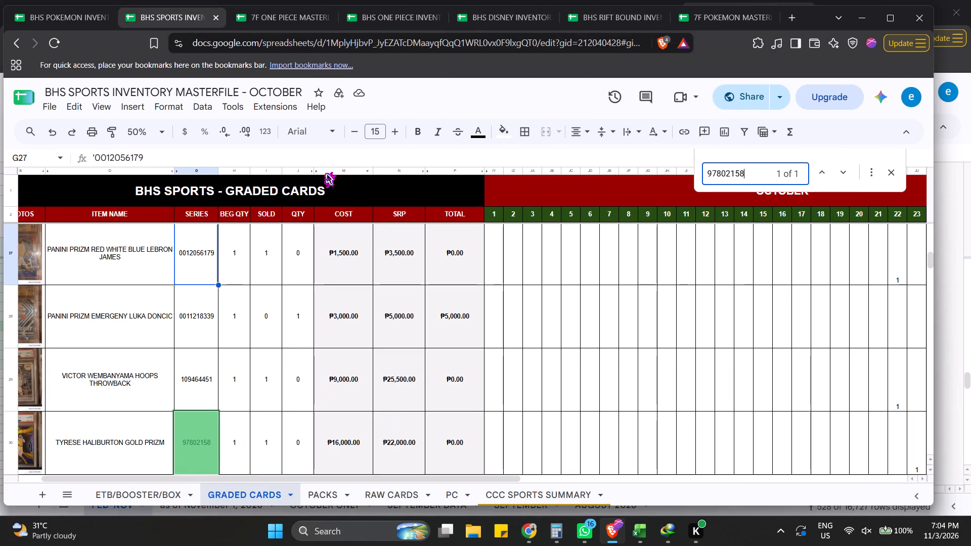
pyautogui.click(318, 172)
pyautogui.click(384, 439)
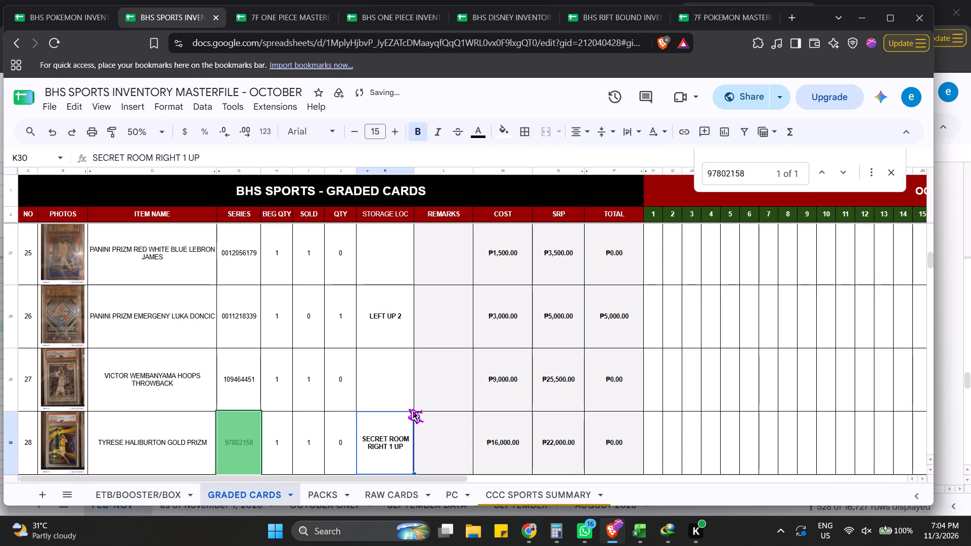
pyautogui.press('BackSpace')
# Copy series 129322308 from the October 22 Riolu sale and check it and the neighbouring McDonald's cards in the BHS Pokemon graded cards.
pyautogui.hotkey('alt', 'Tab')
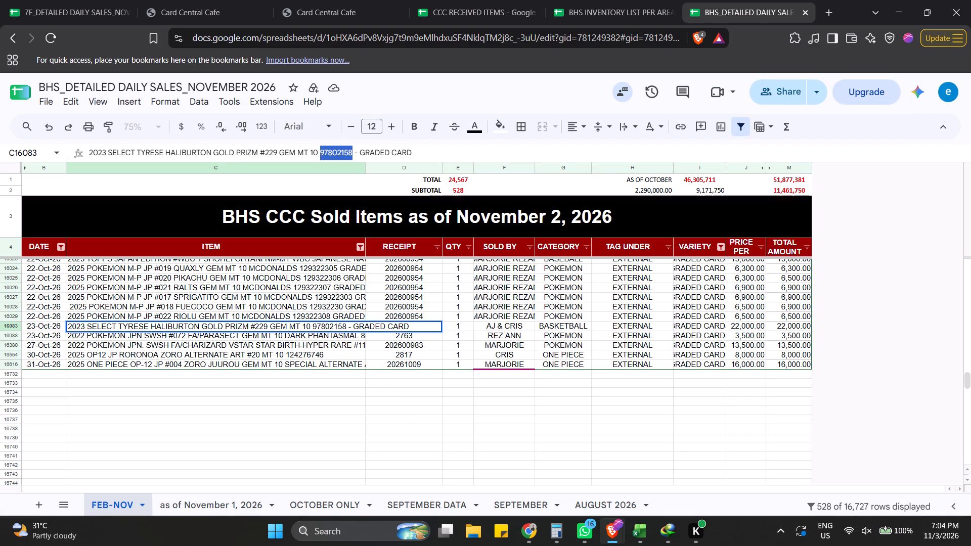
pyautogui.click(297, 318)
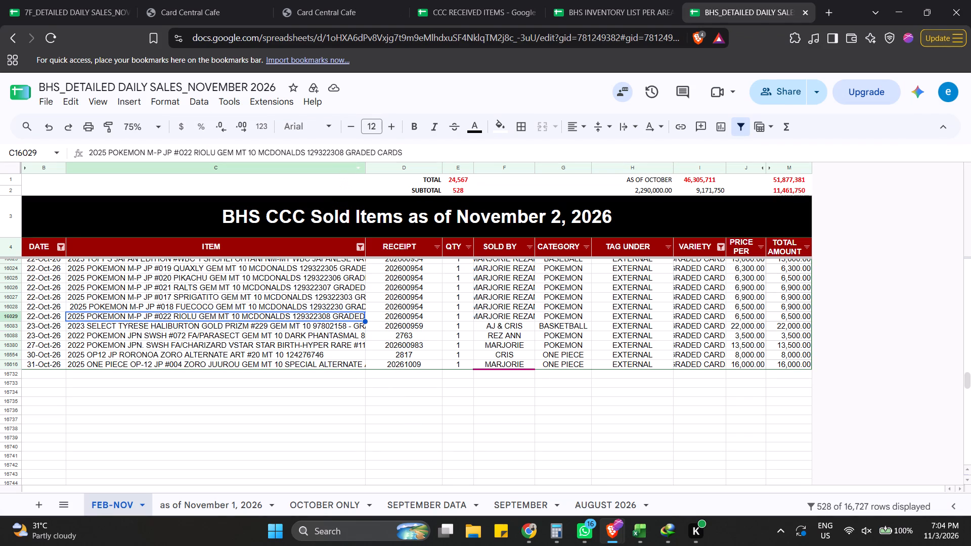
pyautogui.moveTo(307, 151); pyautogui.dragTo(343, 153)
pyautogui.hotkey('ctrl', 'c')
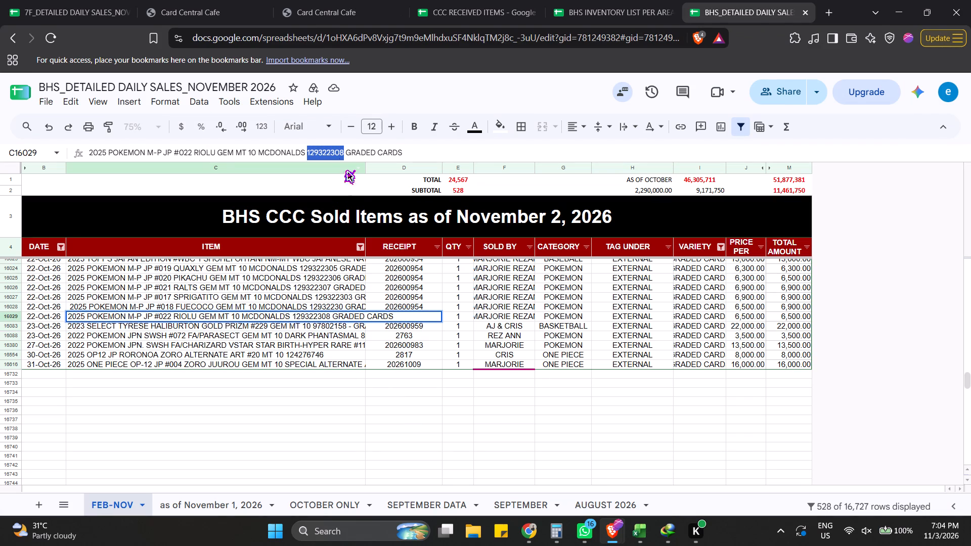
pyautogui.hotkey('alt', 'Tab')
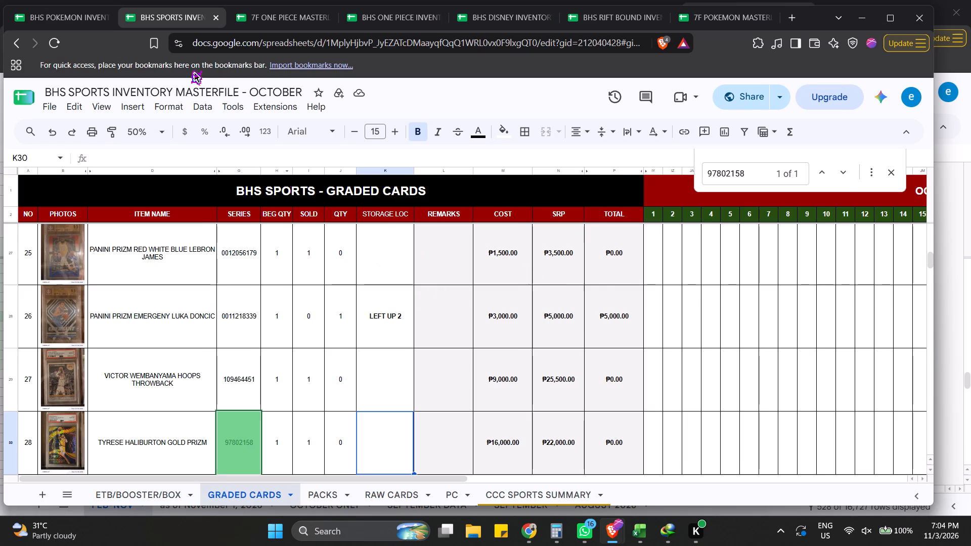
pyautogui.click(69, 17)
pyautogui.hotkey('ctrl', 'f')
pyautogui.hotkey('ctrl', 'v')
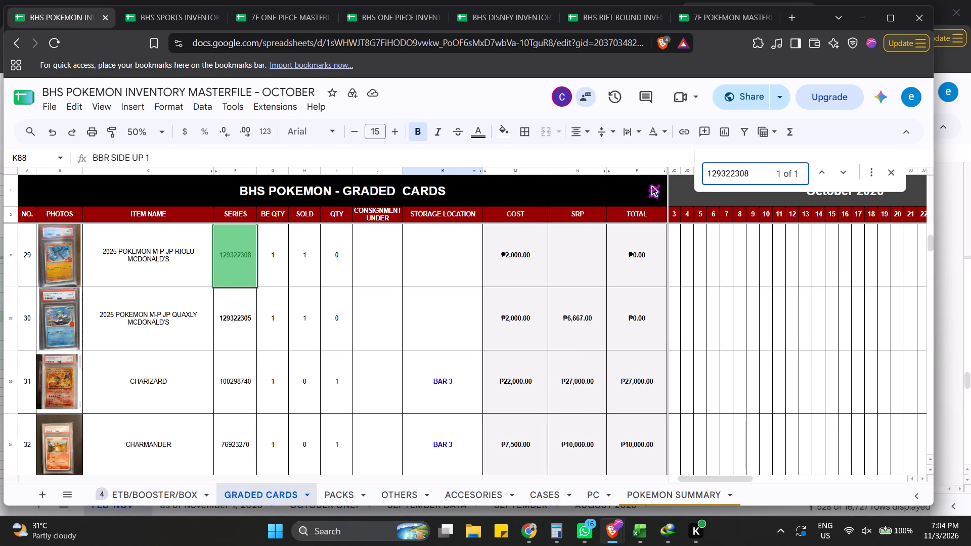
pyautogui.scroll(8, 478, 302)
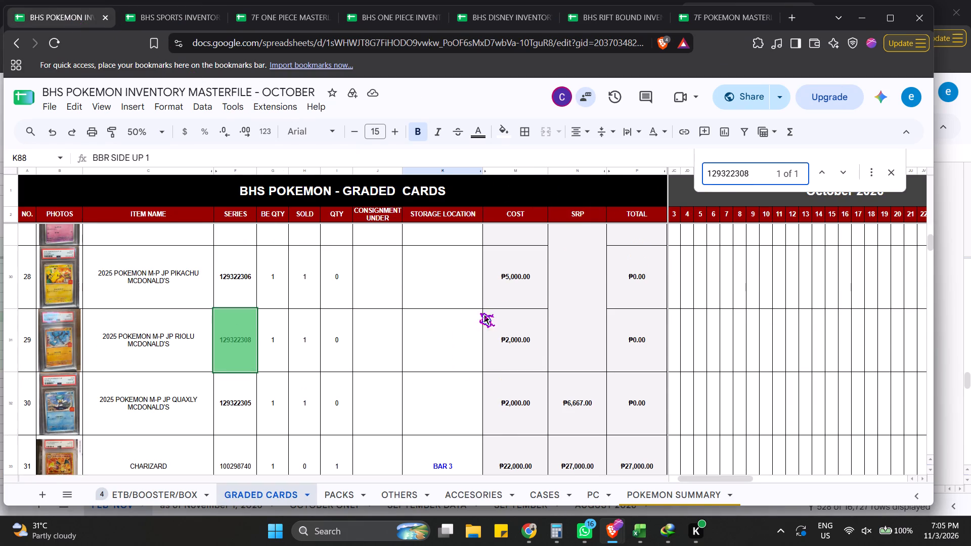
pyautogui.scroll(16, 470, 333)
pyautogui.scroll(6, 479, 350)
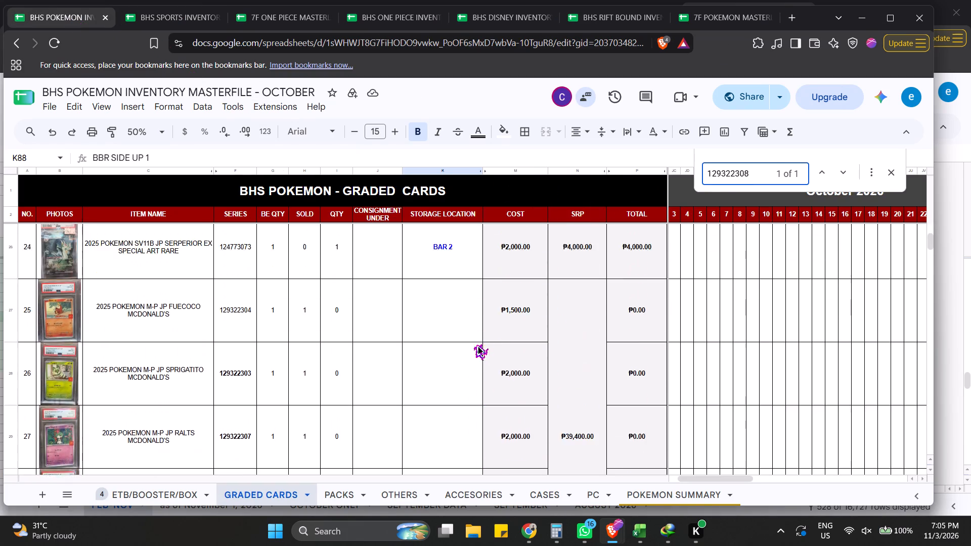
pyautogui.scroll(4, 473, 344)
pyautogui.click(451, 362)
# Copy 12056179 from the series number of the October 22 LeBron James sale and check its entry in the BHS Sports graded cards.
pyautogui.hotkey('alt', 'Tab')
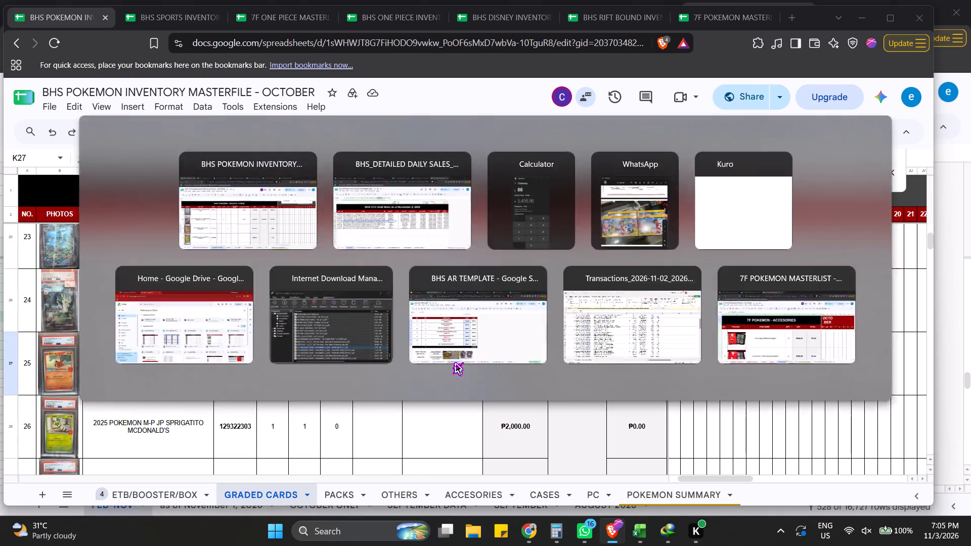
pyautogui.scroll(3, 378, 315)
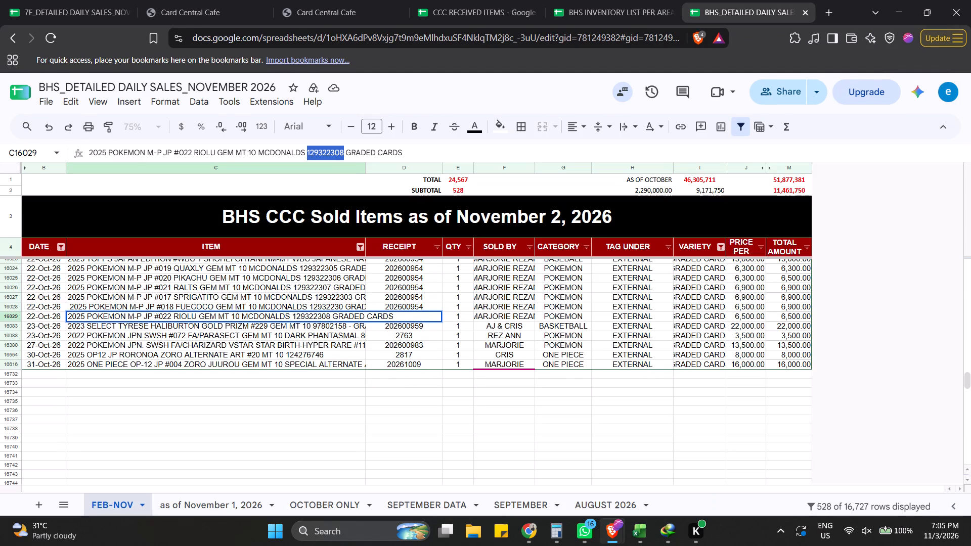
pyautogui.scroll(1, 387, 319)
pyautogui.click(404, 352)
pyautogui.scroll(3, 368, 334)
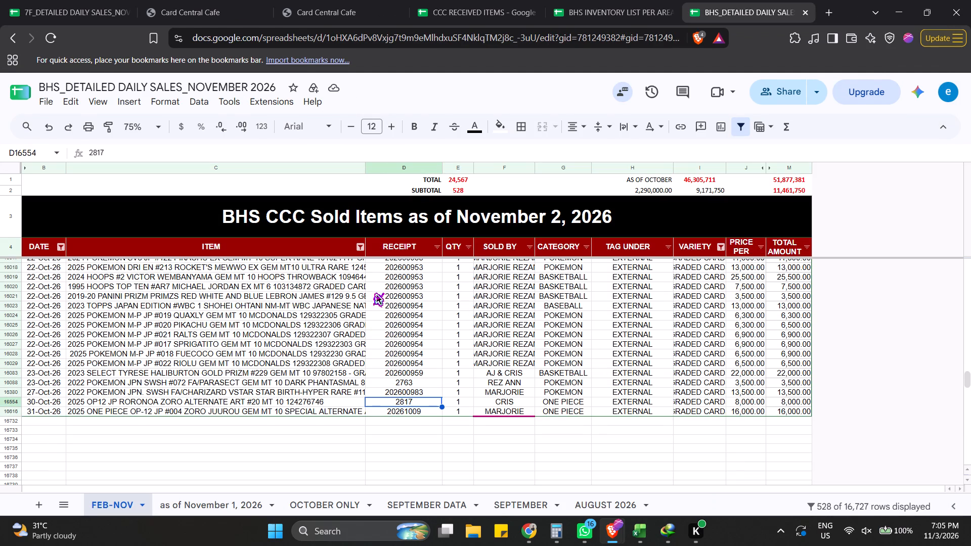
pyautogui.click(345, 296)
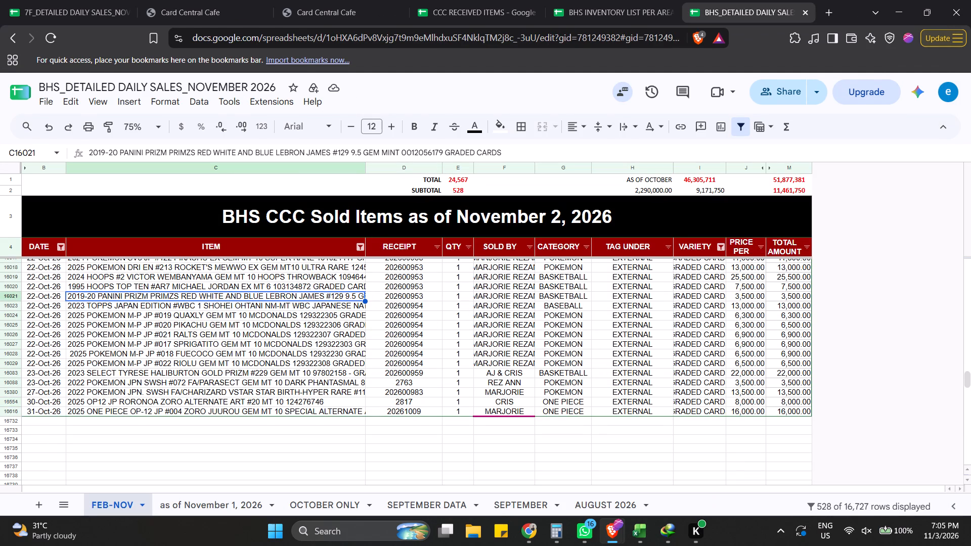
pyautogui.moveTo(412, 152); pyautogui.dragTo(442, 153)
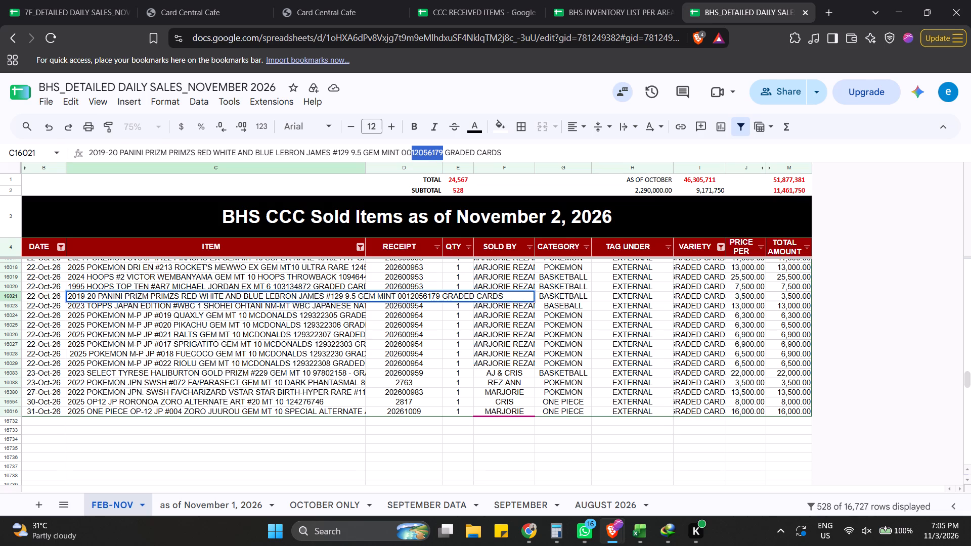
pyautogui.moveTo(442, 153); pyautogui.dragTo(443, 153)
pyautogui.hotkey('ctrl', 'c')
pyautogui.hotkey('alt', 'Tab')
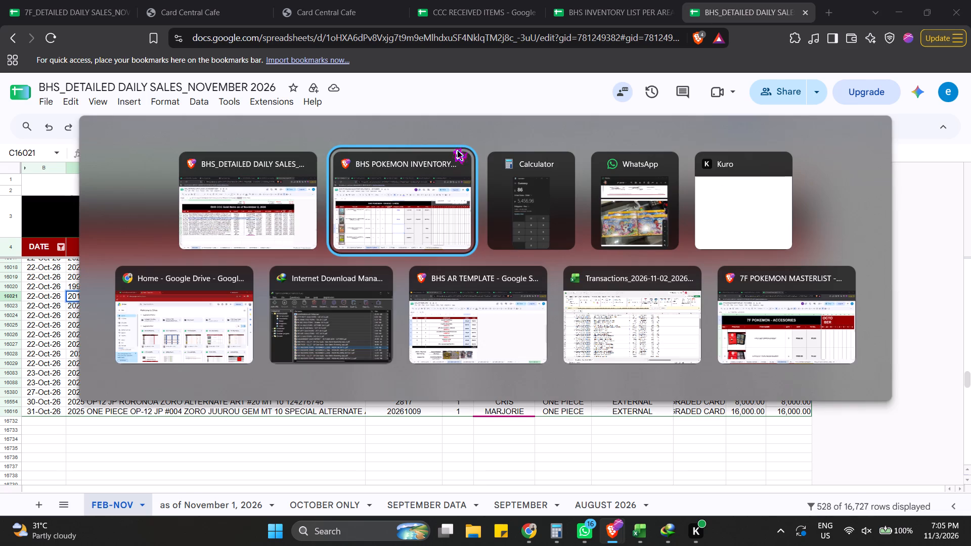
pyautogui.keyDown('alt'); pyautogui.click(283, 204); pyautogui.keyUp('alt')
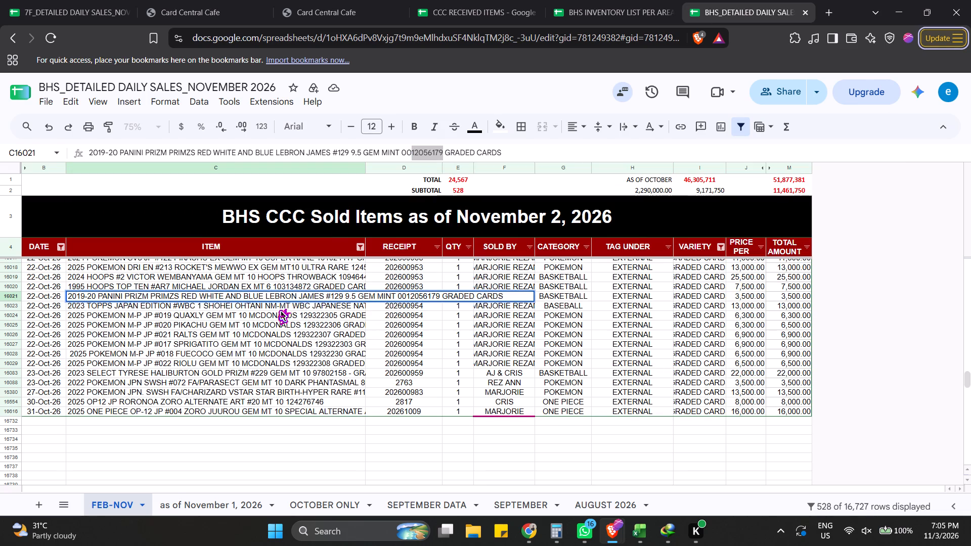
pyautogui.hotkey('alt', 'Tab')
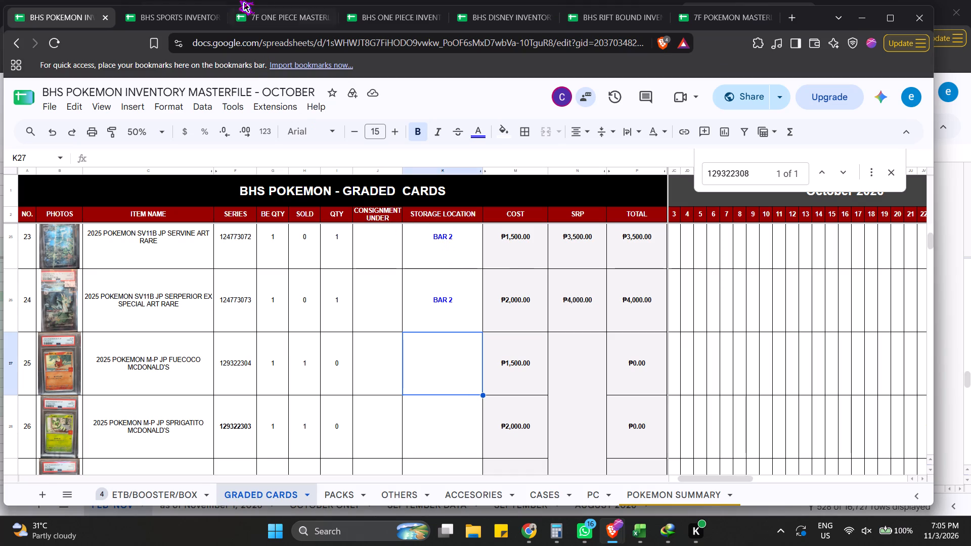
pyautogui.click(178, 14)
pyautogui.hotkey('ctrl', 'f')
pyautogui.hotkey('ctrl', 'v')
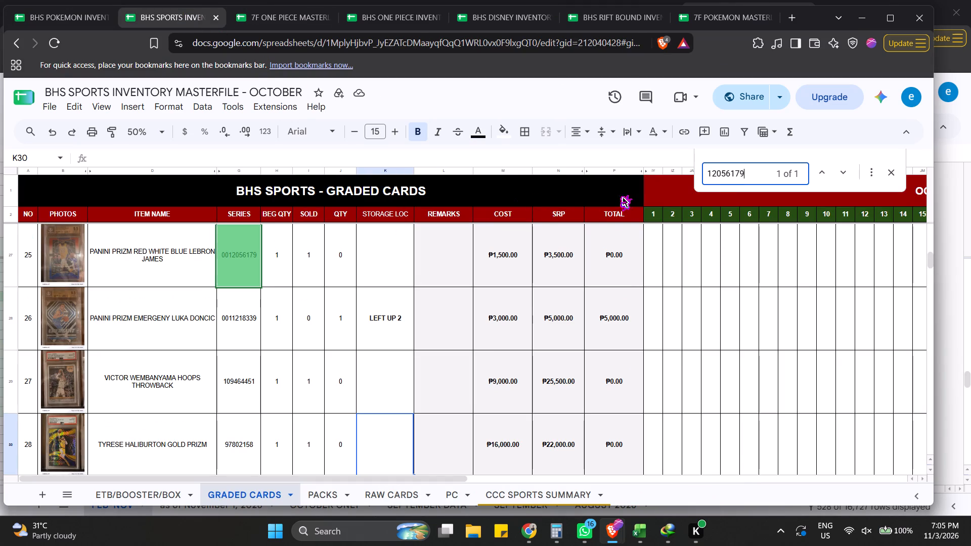
pyautogui.scroll(3, 395, 304)
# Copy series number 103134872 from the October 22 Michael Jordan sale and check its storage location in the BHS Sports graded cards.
pyautogui.hotkey('alt', 'Tab')
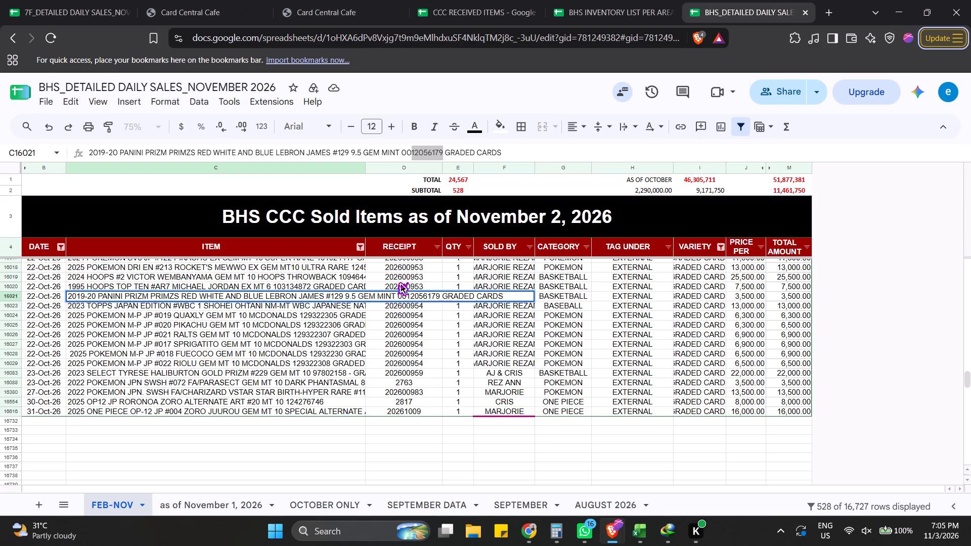
pyautogui.click(311, 286)
pyautogui.scroll(1, 334, 317)
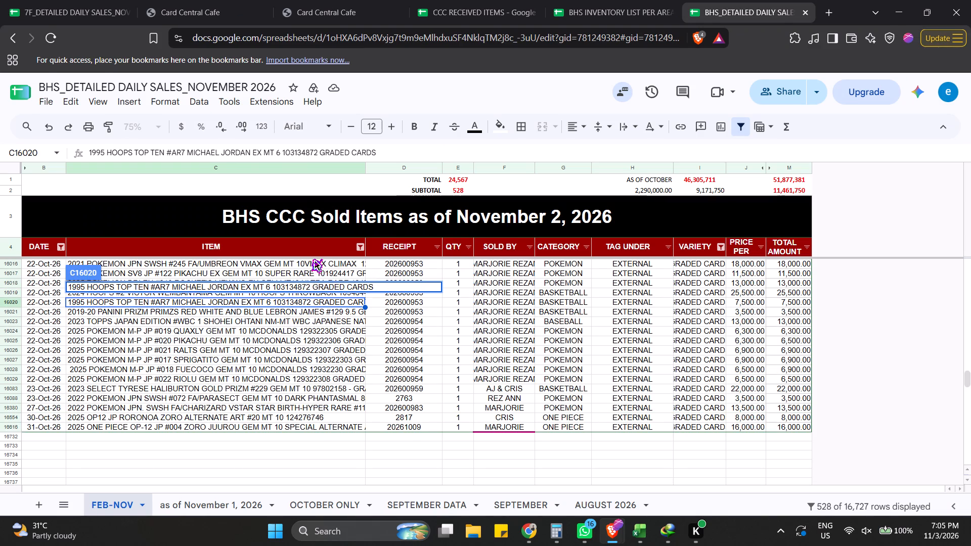
pyautogui.moveTo(284, 151); pyautogui.dragTo(316, 155)
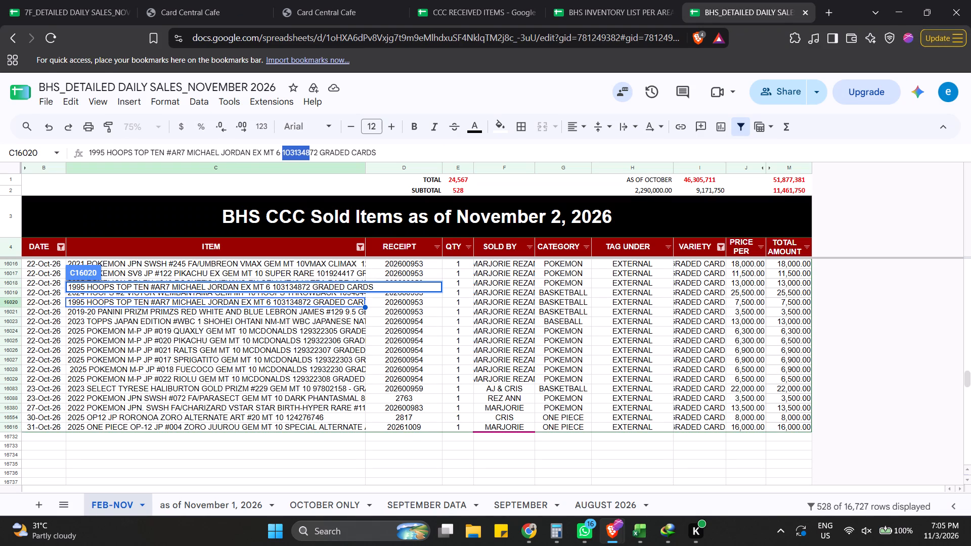
pyautogui.moveTo(316, 155); pyautogui.dragTo(317, 155)
pyautogui.hotkey('ctrl', 'c')
pyautogui.hotkey('alt', 'Tab')
pyautogui.keyDown('alt'); pyautogui.click(224, 216); pyautogui.keyUp('alt')
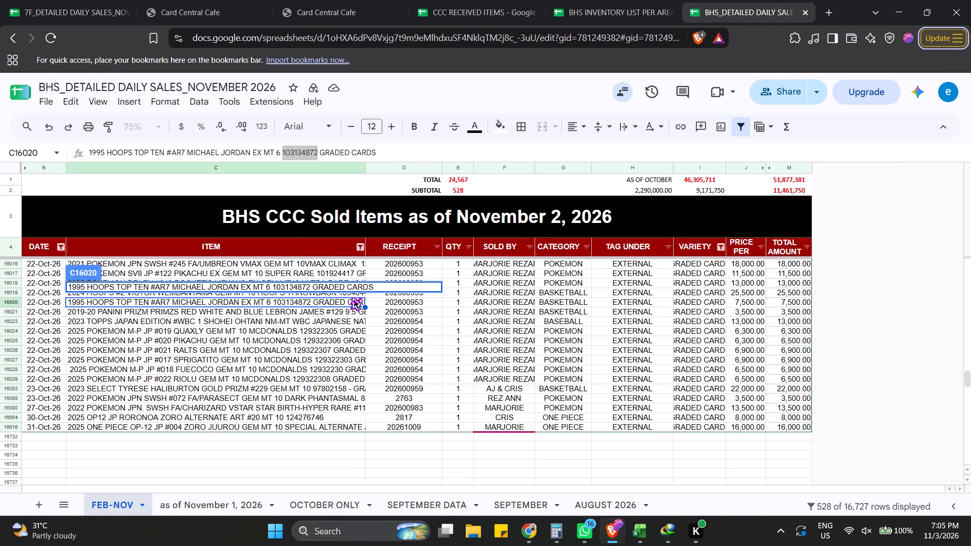
pyautogui.hotkey('alt', 'Tab')
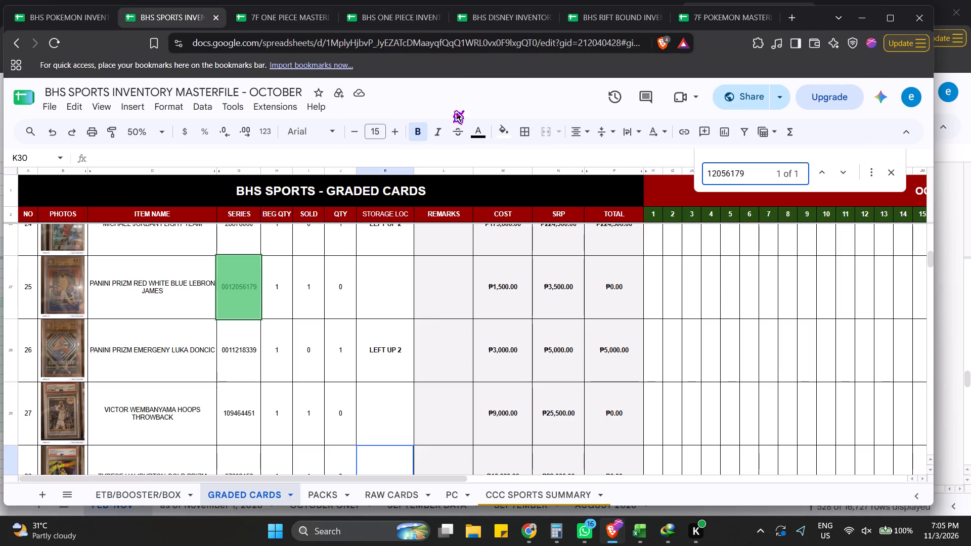
pyautogui.moveTo(743, 174); pyautogui.dragTo(664, 169)
pyautogui.hotkey('ctrl', 'v')
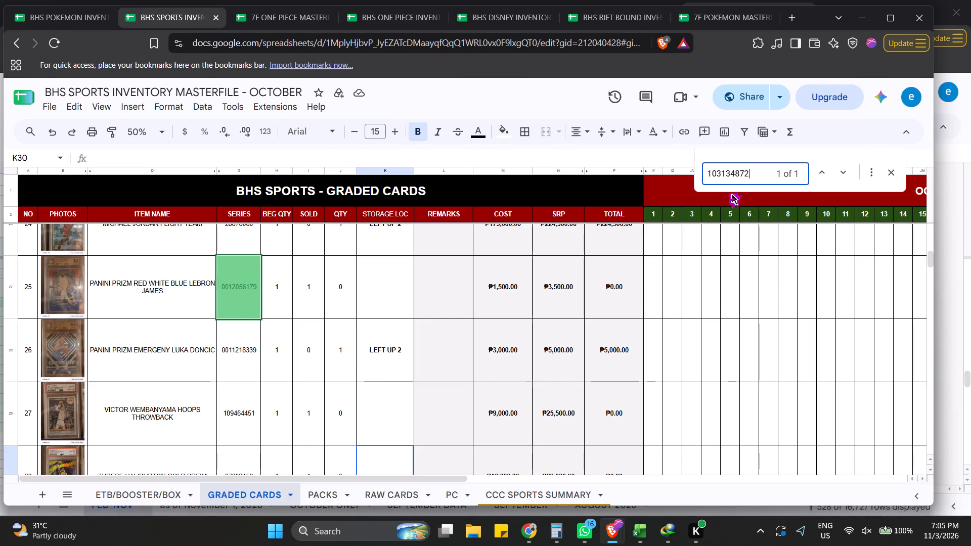
pyautogui.scroll(4, 389, 295)
pyautogui.click(390, 294)
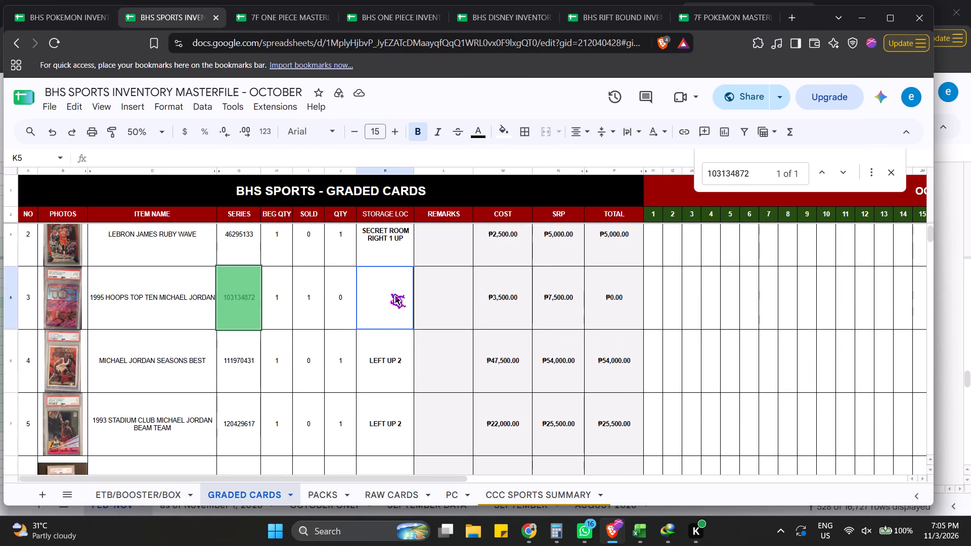
pyautogui.scroll(3, 433, 317)
pyautogui.click(482, 353)
pyautogui.click(442, 384)
pyautogui.scroll(-3, 392, 315)
pyautogui.click(371, 350)
pyautogui.scroll(3, 339, 297)
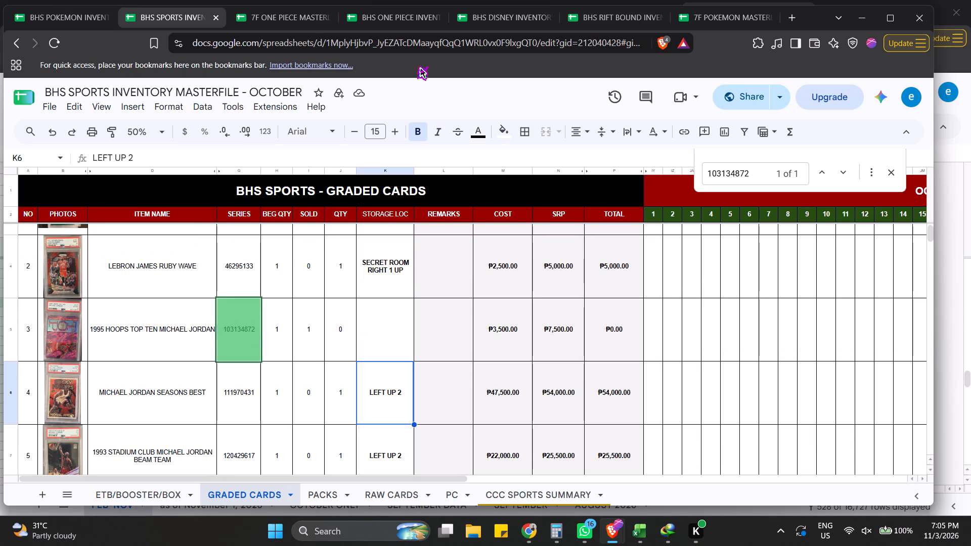
# Close the ZORO search in the 7F One Piece graded cards and examine the sold quantities and storage locations of items 37 and 38.
pyautogui.click(269, 14)
pyautogui.click(186, 17)
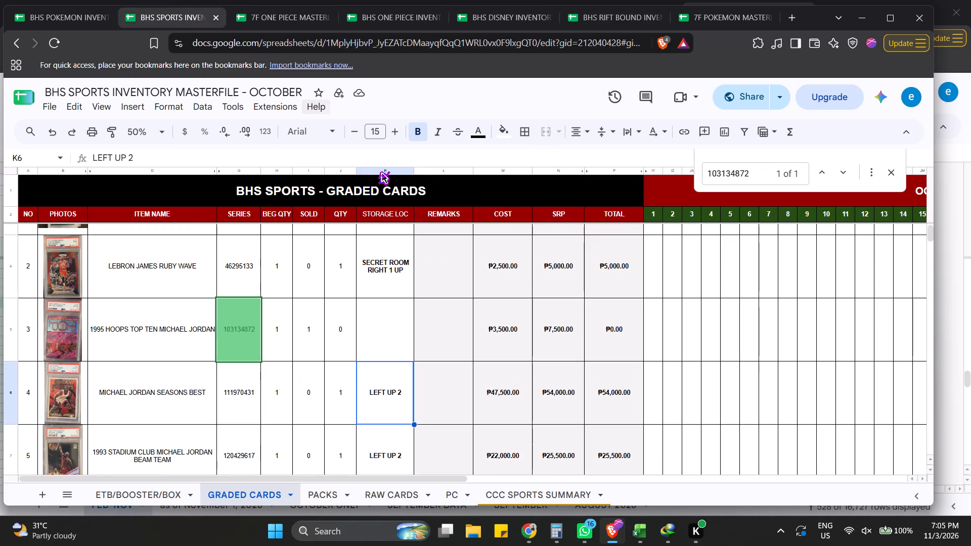
pyautogui.click(431, 264)
pyautogui.click(401, 13)
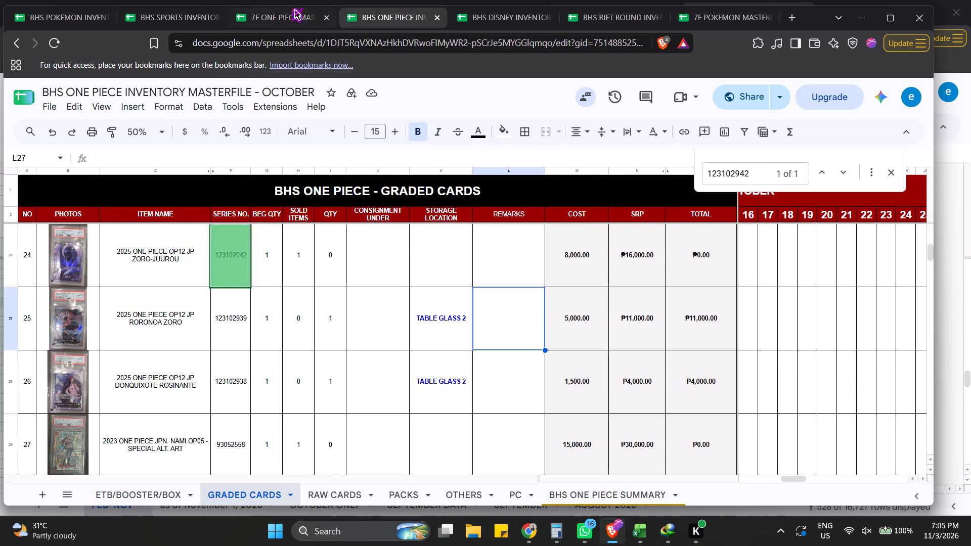
pyautogui.click(267, 12)
pyautogui.click(190, 13)
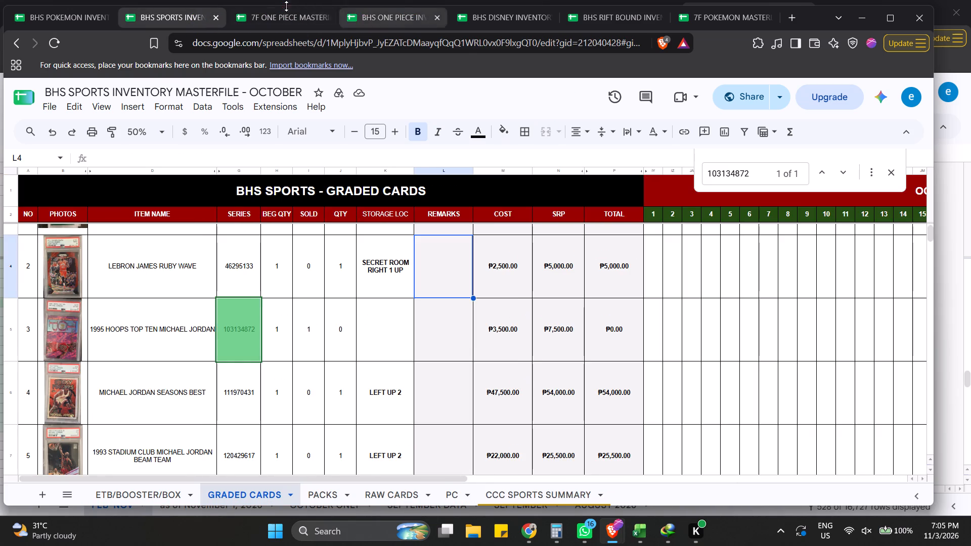
pyautogui.click(278, 11)
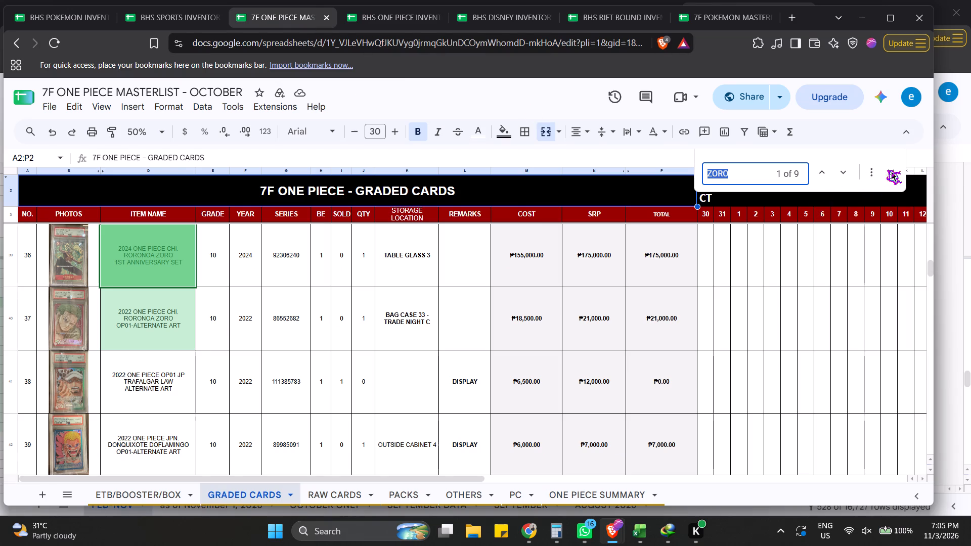
pyautogui.click(890, 168)
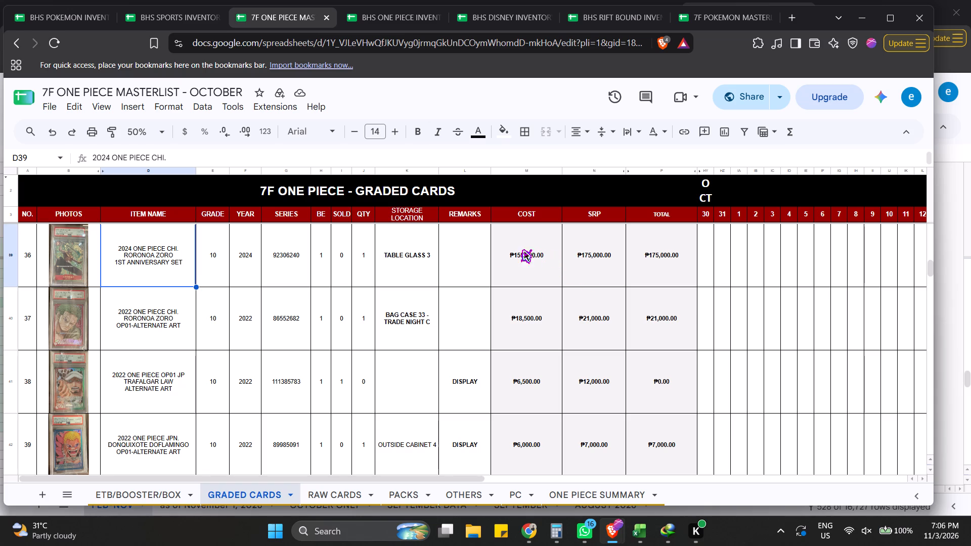
pyautogui.click(402, 300)
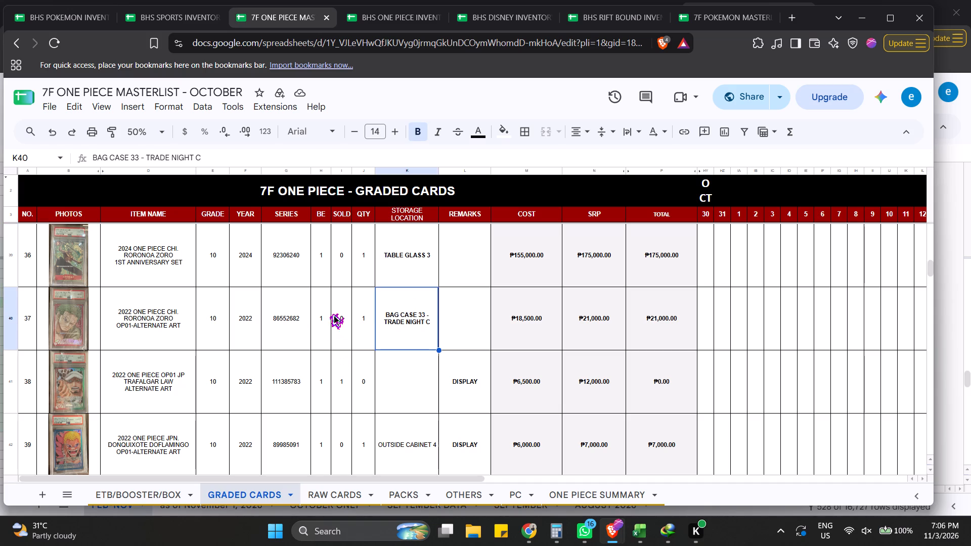
pyautogui.click(330, 346)
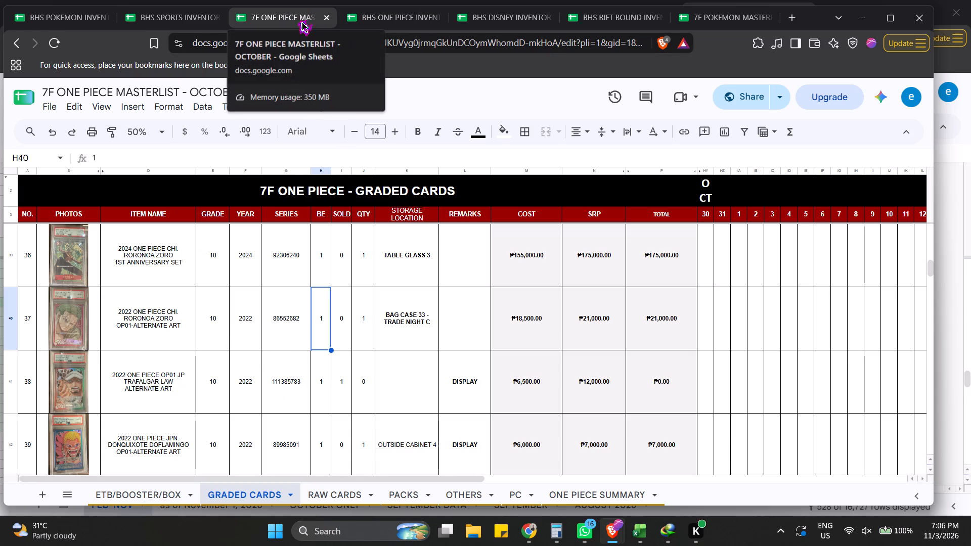
pyautogui.click(394, 355)
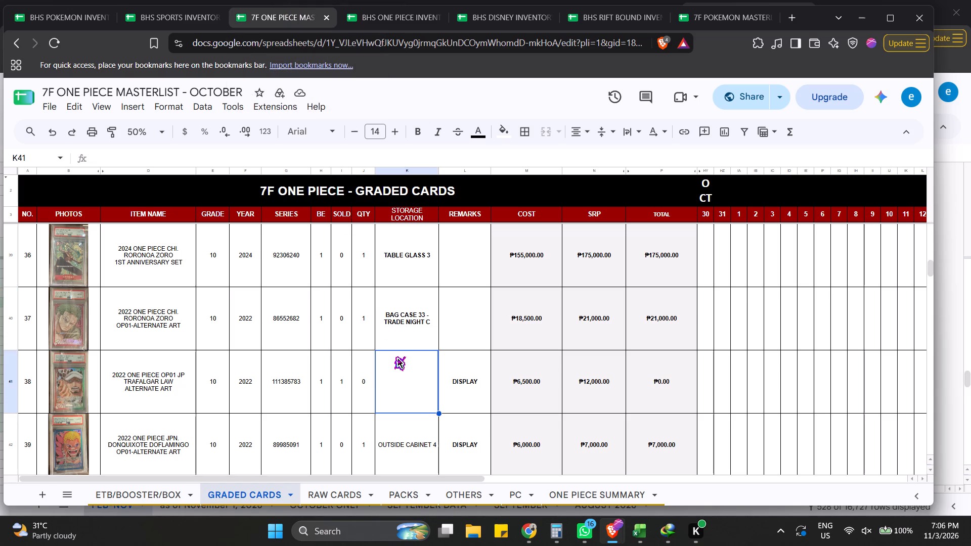
pyautogui.click(340, 305)
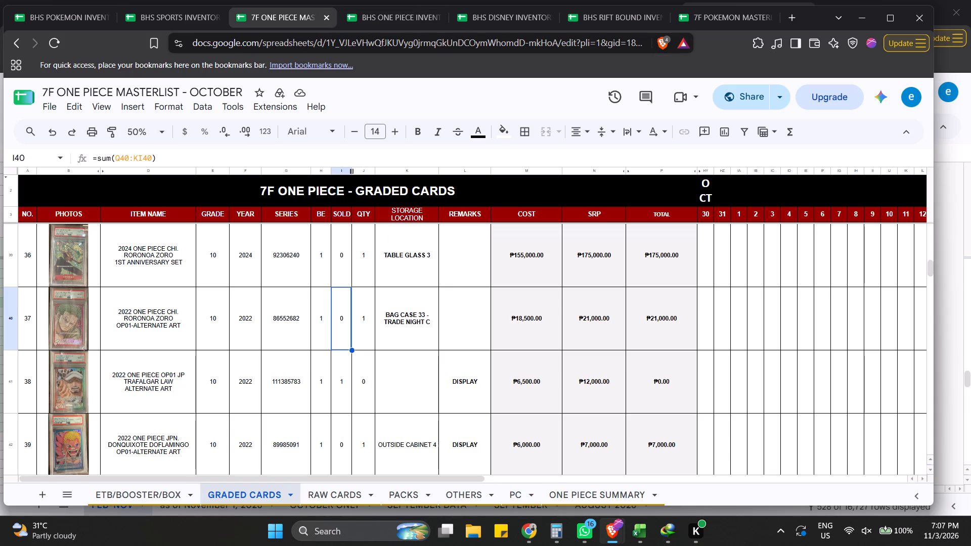
# Open the PC sheet of the 7F Pokemon masterlist and examine the remarks for items 2 to 4.
pyautogui.click(715, 18)
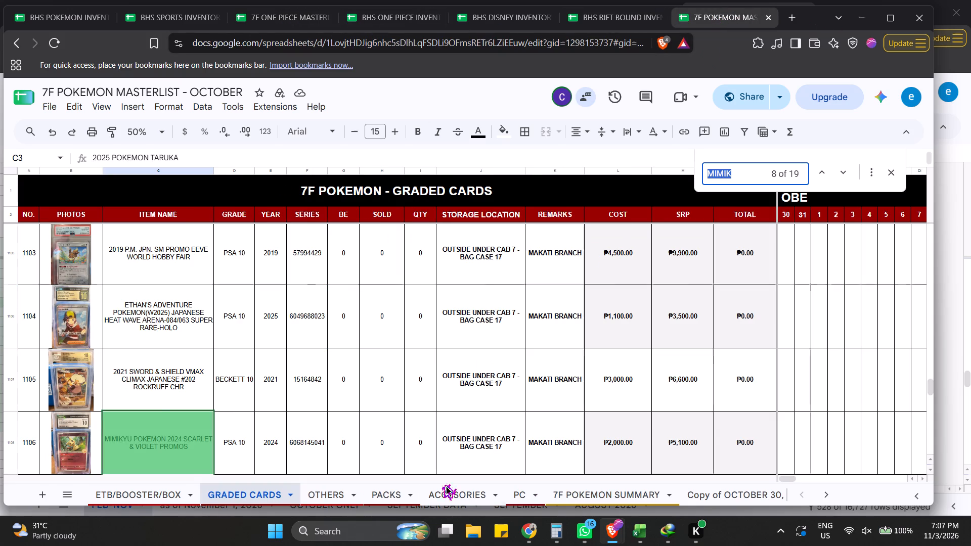
pyautogui.click(532, 495)
pyautogui.scroll(-14, 344, 375)
pyautogui.scroll(-5, 283, 352)
pyautogui.scroll(17, 274, 361)
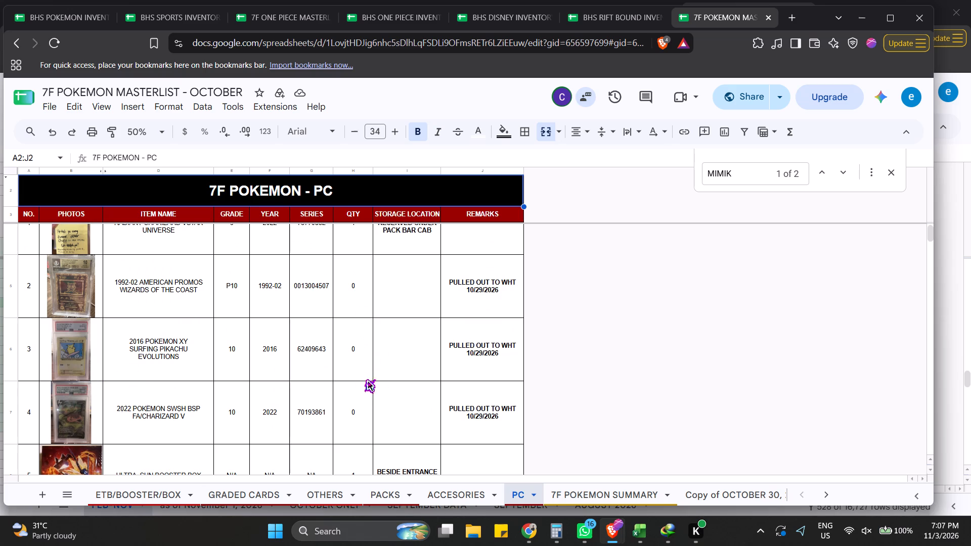
pyautogui.scroll(-1, 481, 361)
pyautogui.scroll(-5, 504, 289)
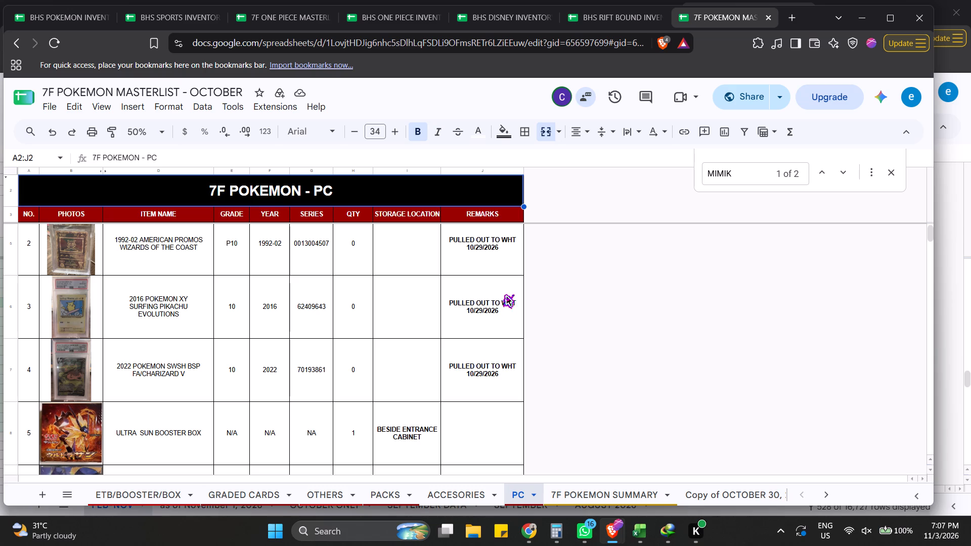
pyautogui.click(472, 303)
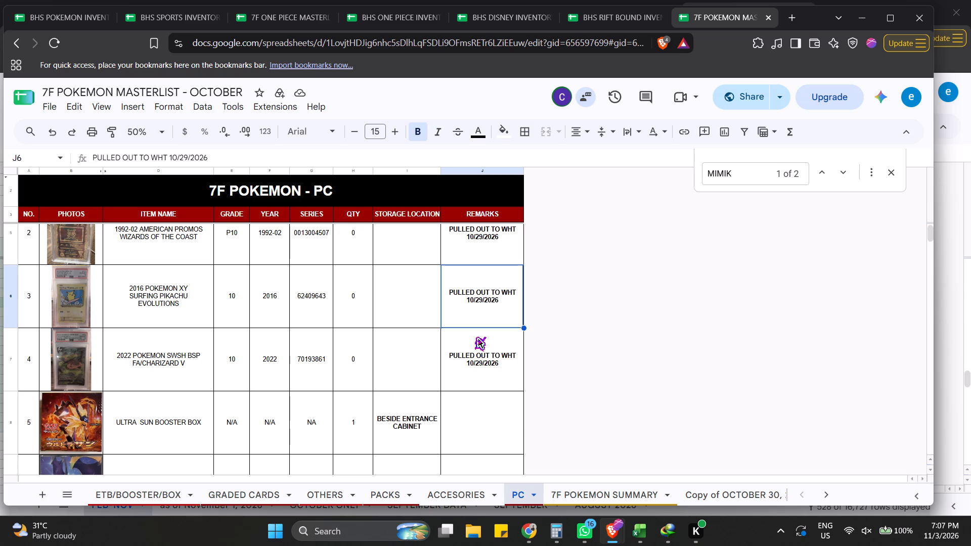
pyautogui.click(466, 352)
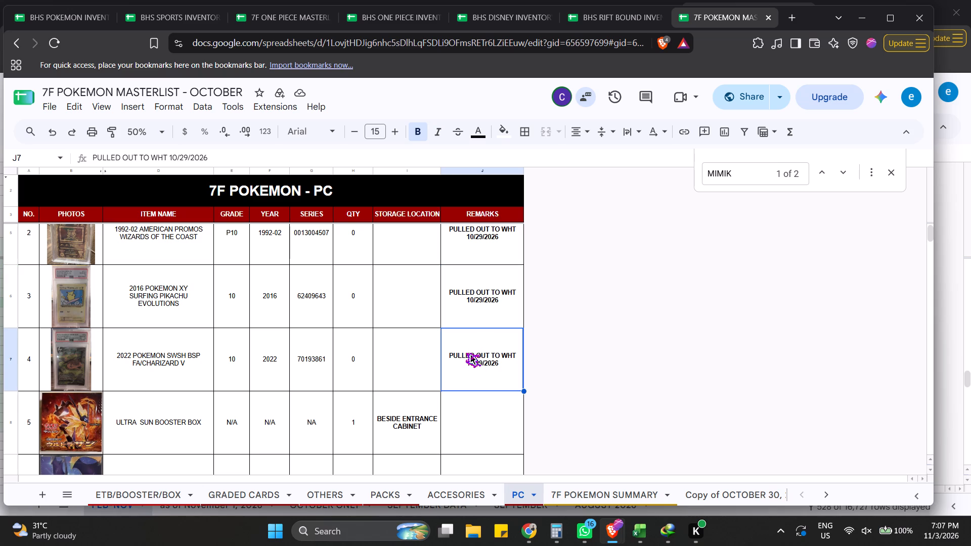
pyautogui.scroll(2, 507, 323)
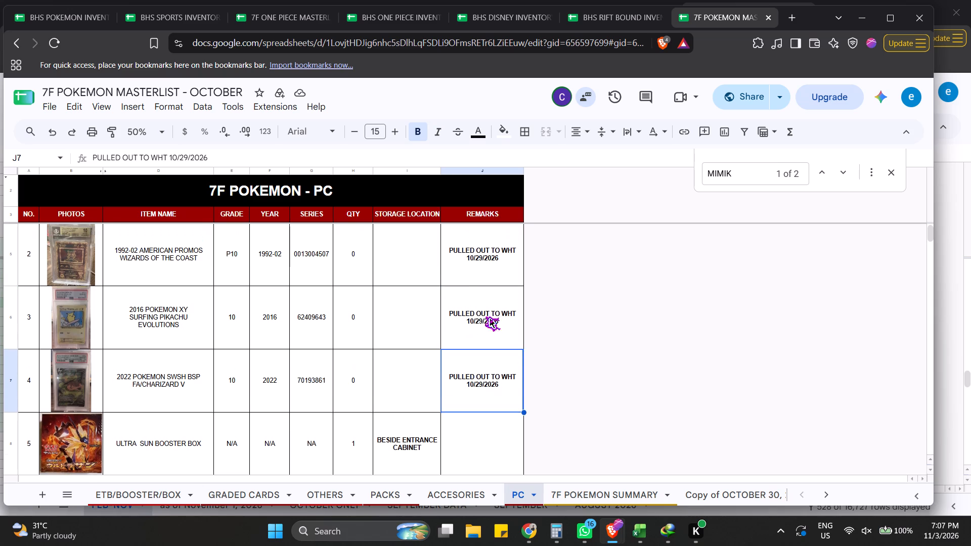
pyautogui.click(458, 262)
pyautogui.click(461, 292)
pyautogui.click(469, 359)
pyautogui.click(476, 321)
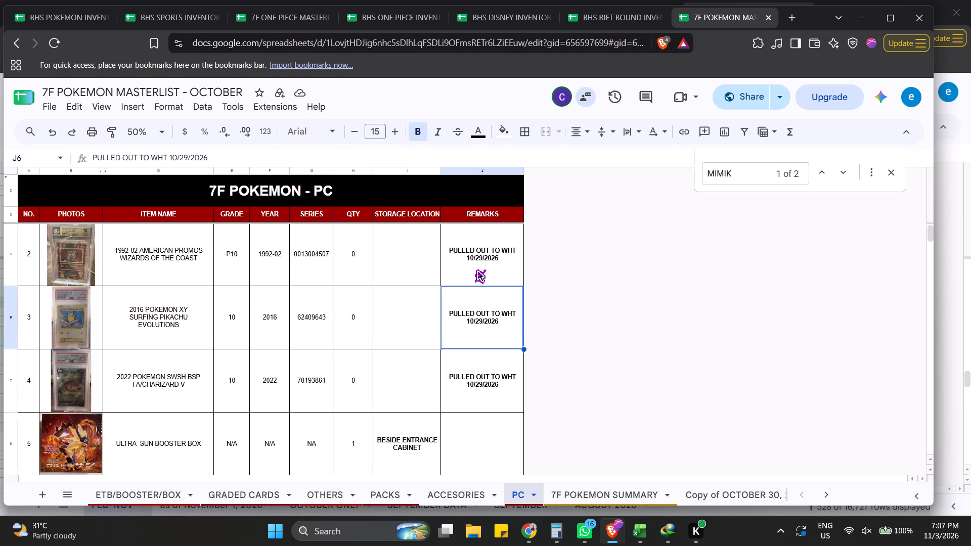
pyautogui.click(473, 264)
pyautogui.scroll(4, 458, 341)
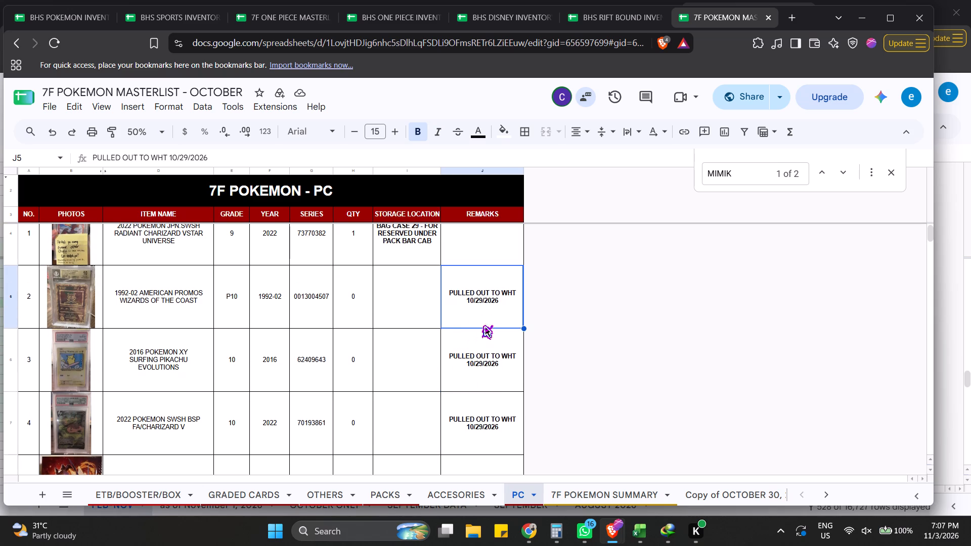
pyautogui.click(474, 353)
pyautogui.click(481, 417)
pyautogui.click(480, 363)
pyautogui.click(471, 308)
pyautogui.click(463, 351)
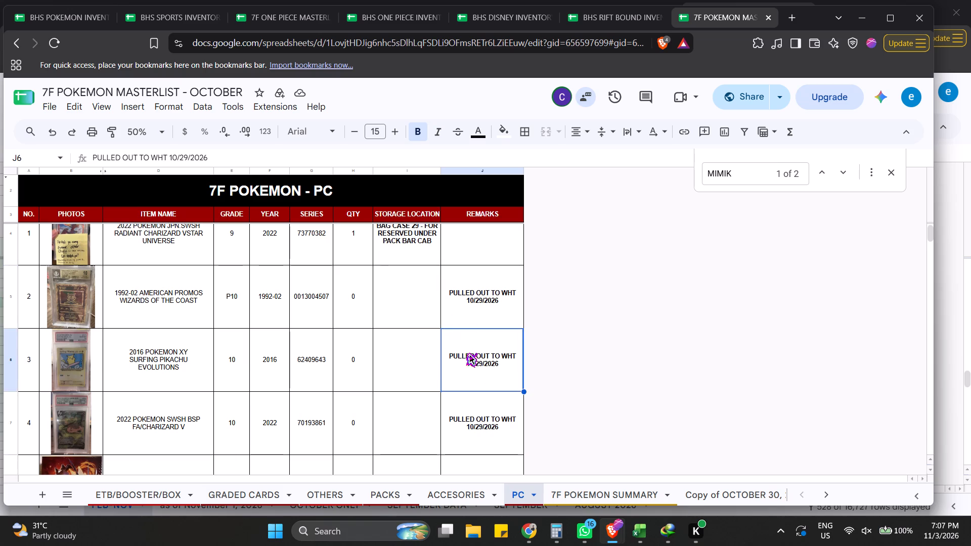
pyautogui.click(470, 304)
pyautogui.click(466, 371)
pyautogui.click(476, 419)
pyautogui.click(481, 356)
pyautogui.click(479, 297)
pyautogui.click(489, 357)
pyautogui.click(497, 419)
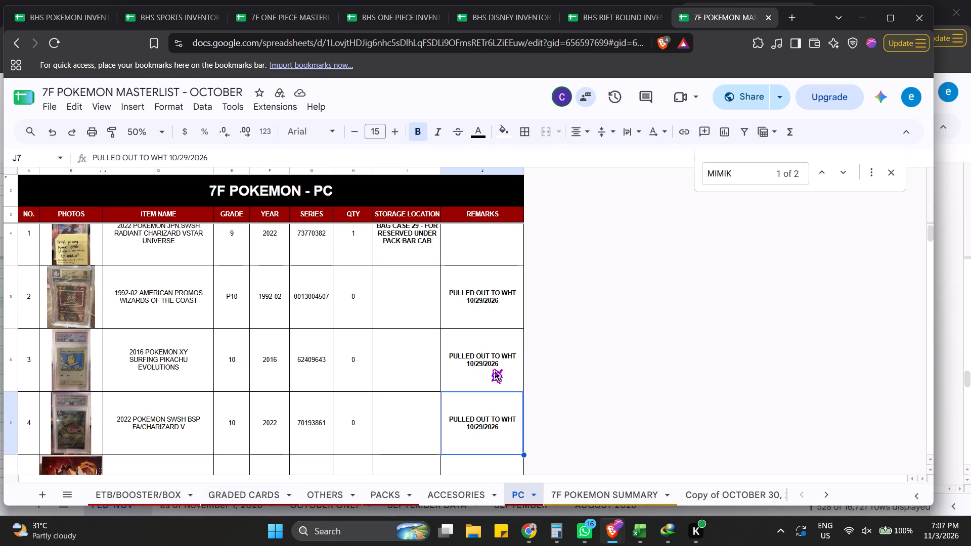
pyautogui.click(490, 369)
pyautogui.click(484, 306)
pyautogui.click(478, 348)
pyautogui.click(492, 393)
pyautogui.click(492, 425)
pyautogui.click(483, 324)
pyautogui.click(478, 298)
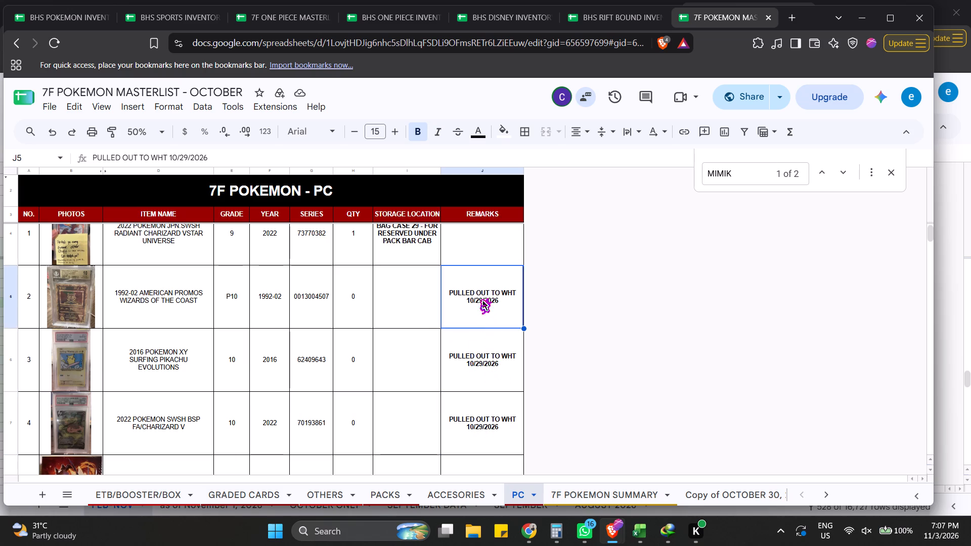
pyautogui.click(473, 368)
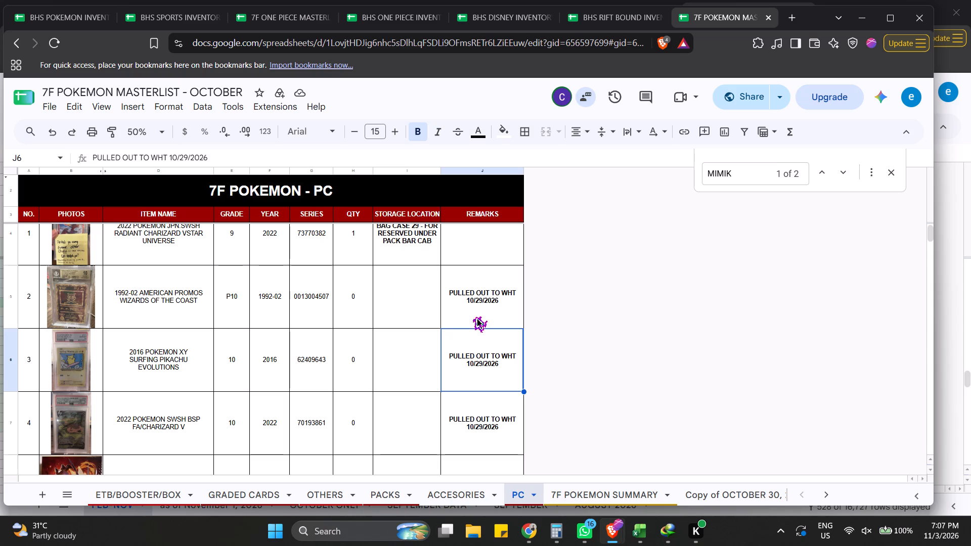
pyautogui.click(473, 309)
# Review the quantities and storage locations of the graded cards and booster boxes listed in the 7F Pokemon PC sheet.
pyautogui.scroll(-3, 483, 335)
pyautogui.scroll(-2, 472, 282)
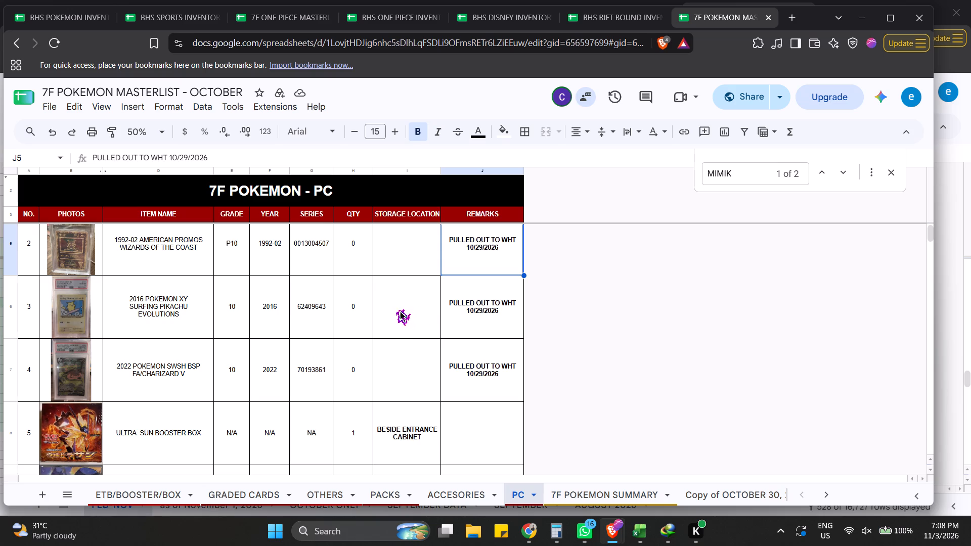
pyautogui.scroll(-6, 376, 326)
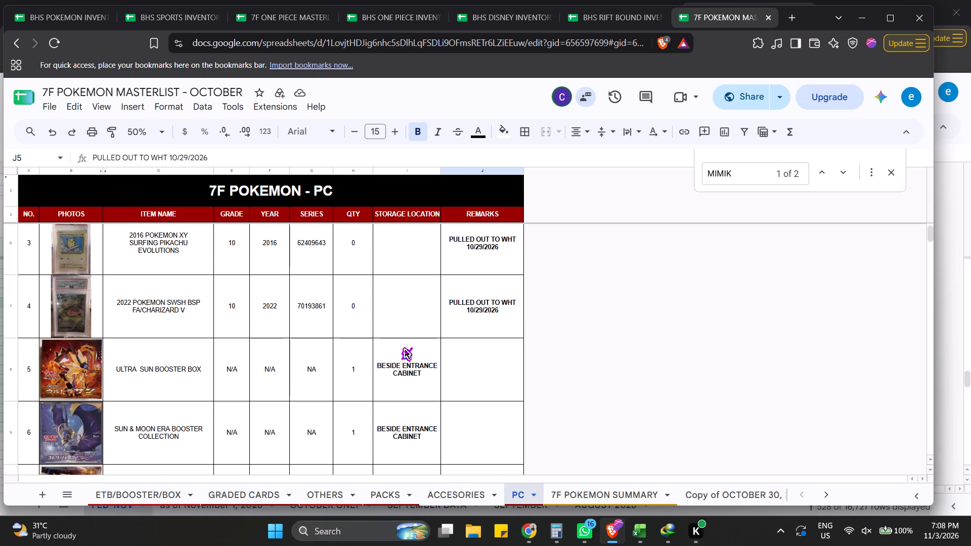
pyautogui.scroll(8, 334, 346)
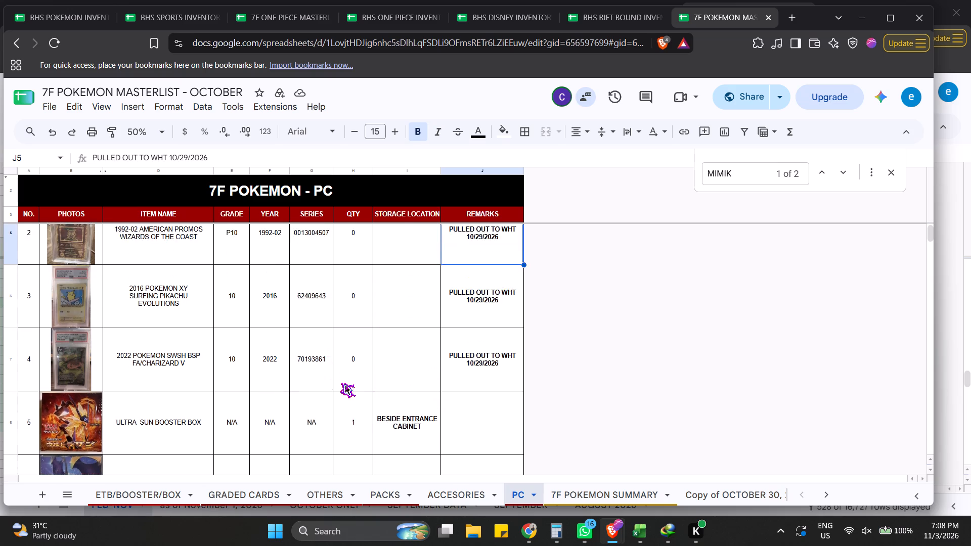
pyautogui.scroll(14, 340, 383)
pyautogui.scroll(-20, 355, 346)
pyautogui.scroll(-1, 355, 346)
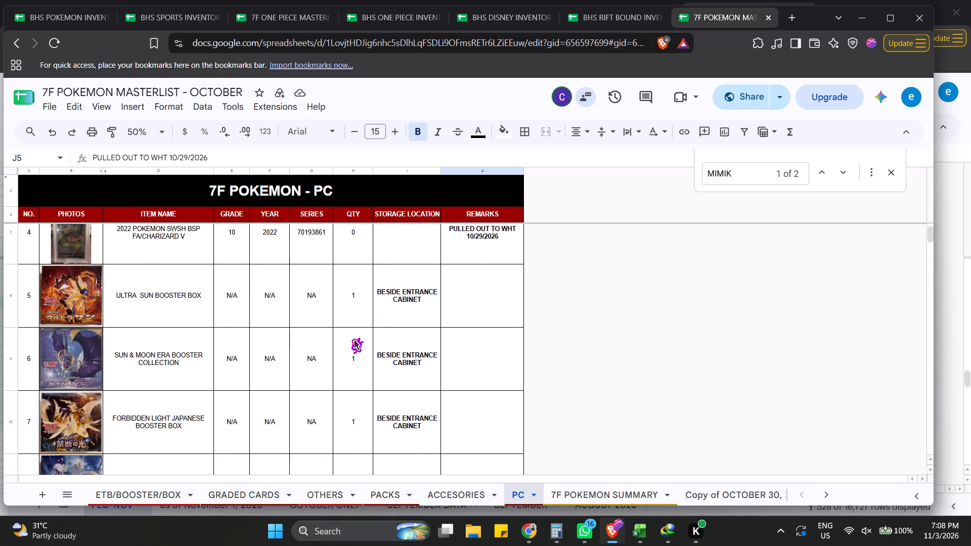
# Review the quantities, storage locations and remarks of items 5 to 29 in the 7F Pokemon PC sheet.
pyautogui.scroll(-12, 351, 338)
pyautogui.scroll(-7, 416, 348)
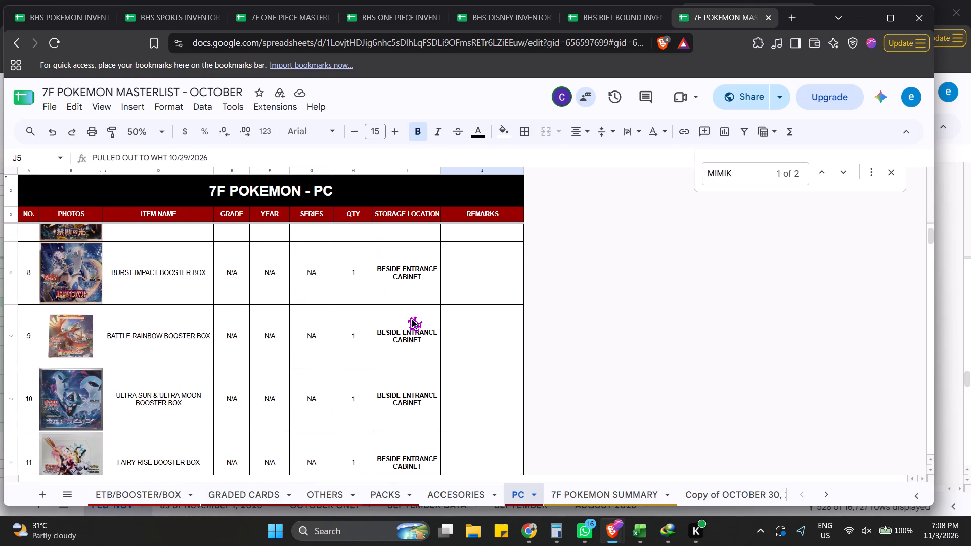
pyautogui.scroll(-4, 402, 318)
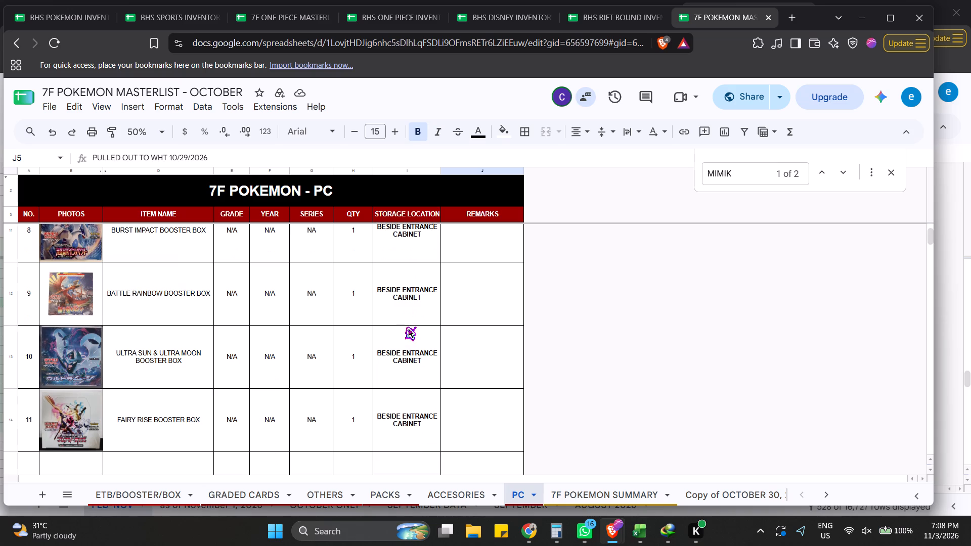
pyautogui.scroll(-18, 404, 326)
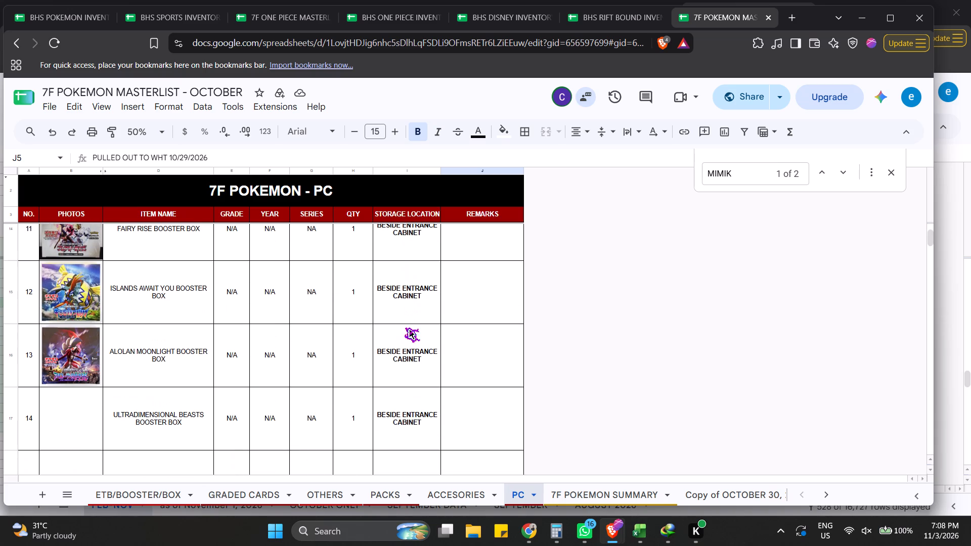
pyautogui.scroll(19, 458, 325)
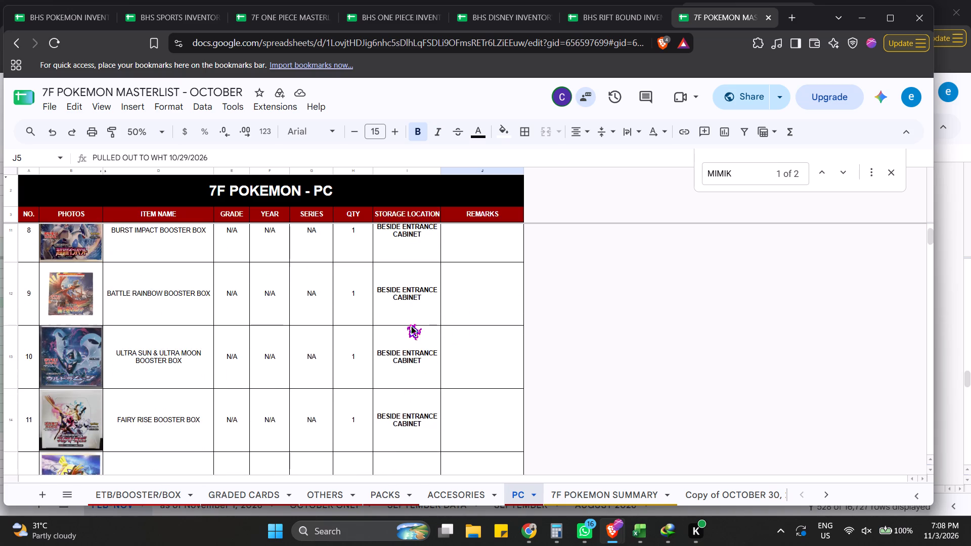
pyautogui.scroll(-20, 406, 324)
pyautogui.scroll(-20, 406, 324)
pyautogui.scroll(-1, 406, 324)
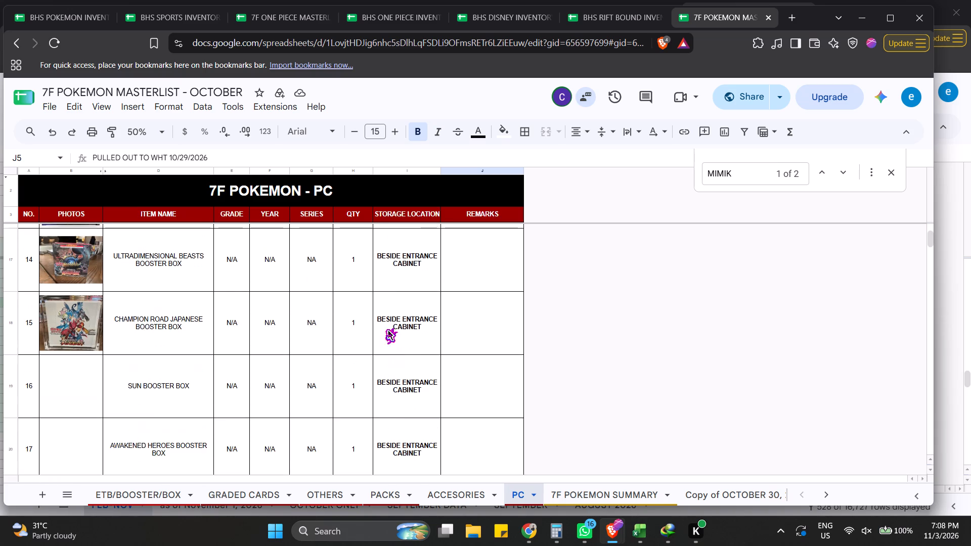
pyautogui.scroll(-8, 383, 328)
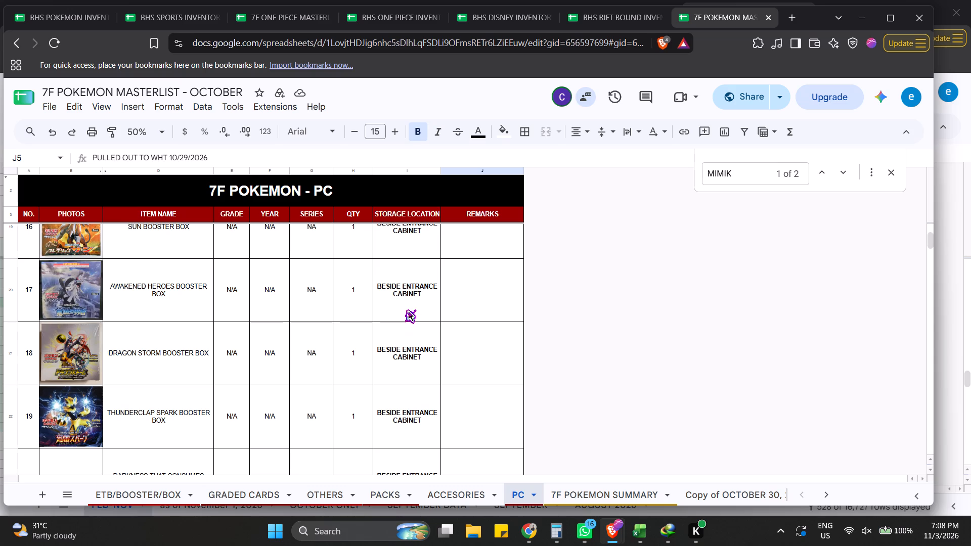
pyautogui.scroll(-14, 402, 311)
pyautogui.scroll(-13, 386, 303)
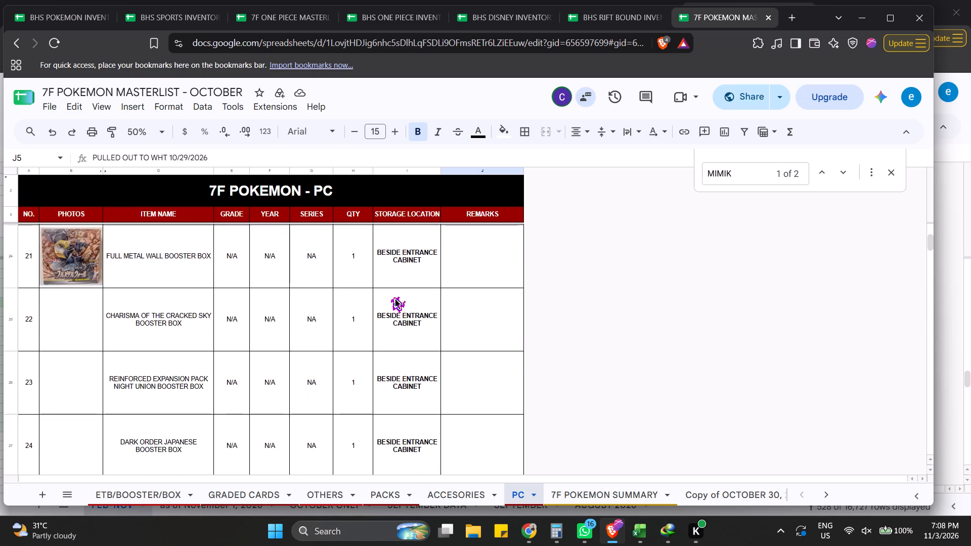
pyautogui.scroll(-14, 390, 297)
pyautogui.scroll(5, 350, 332)
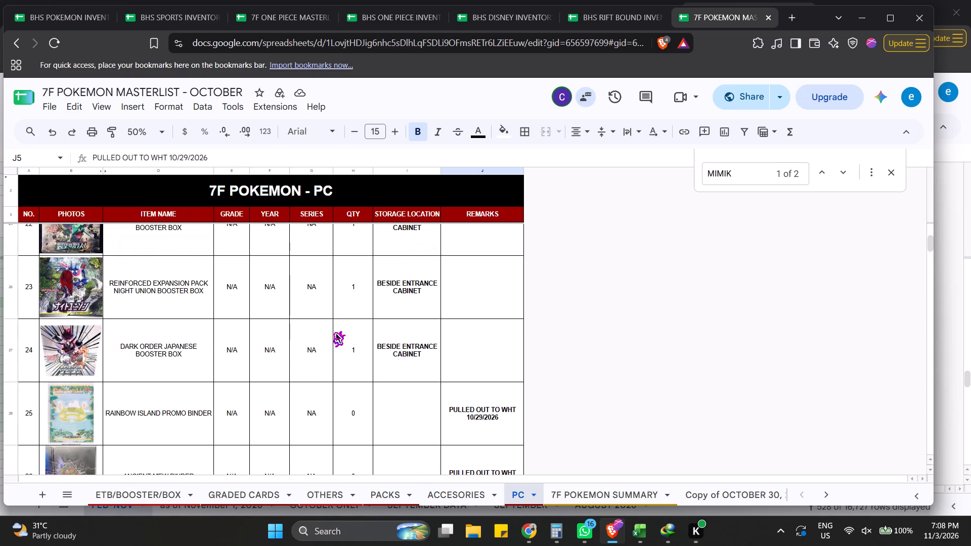
pyautogui.scroll(-14, 331, 331)
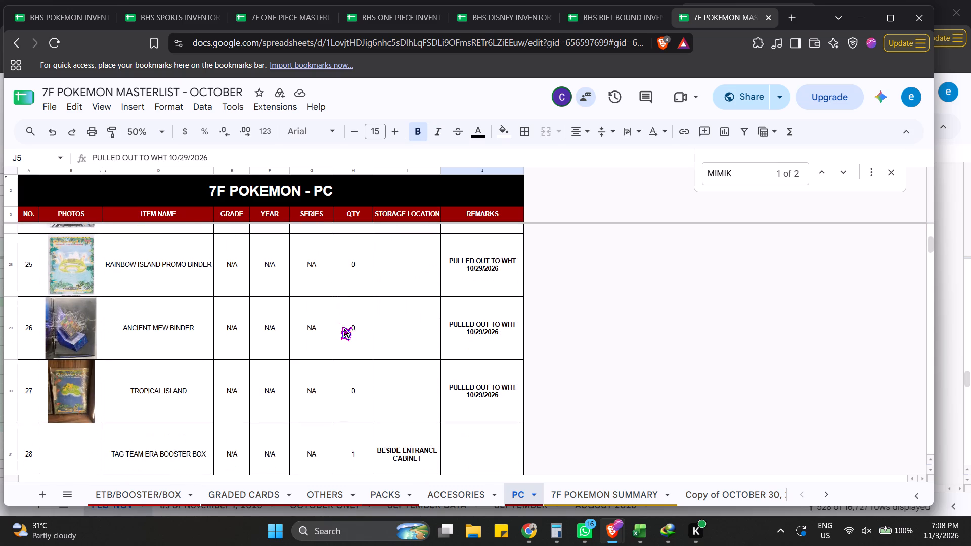
pyautogui.scroll(-7, 339, 326)
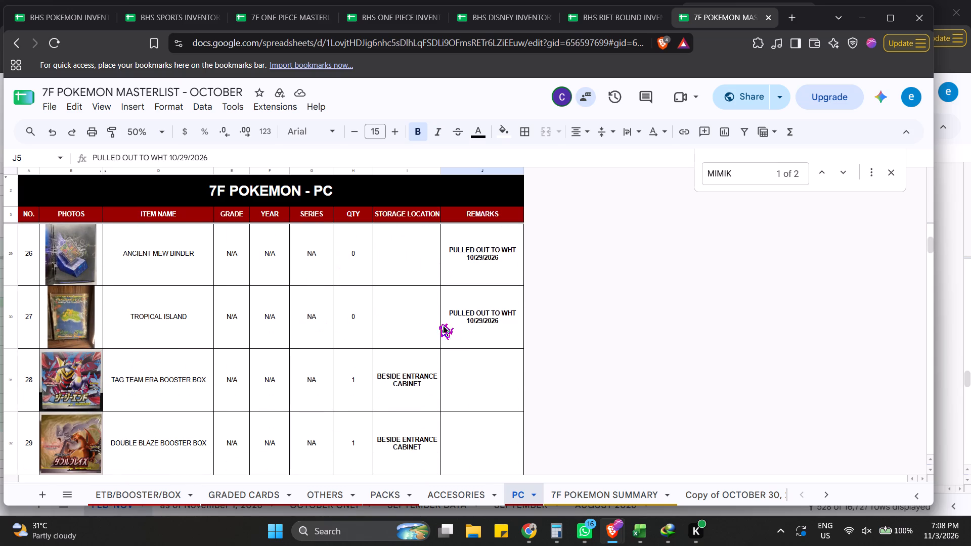
# Check the edit history of the Ancient Mew Binder's remark in the PC sheet.
pyautogui.click(445, 324)
pyautogui.scroll(8, 418, 336)
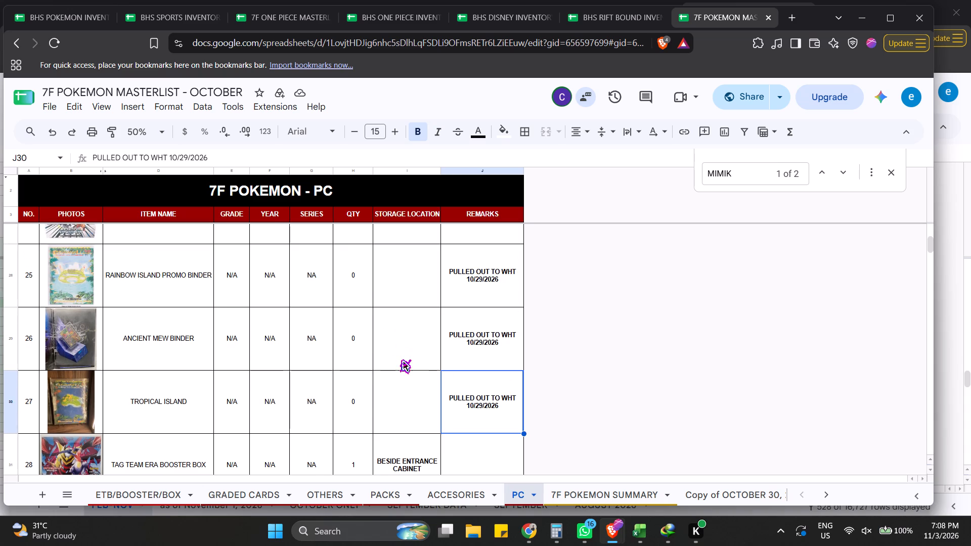
pyautogui.click(498, 336)
pyautogui.rightClick(466, 329)
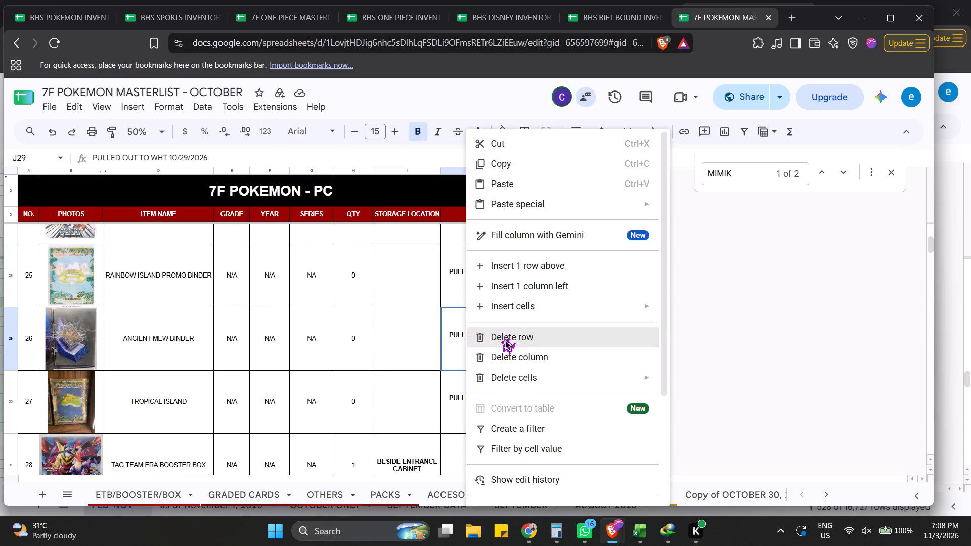
pyautogui.click(516, 473)
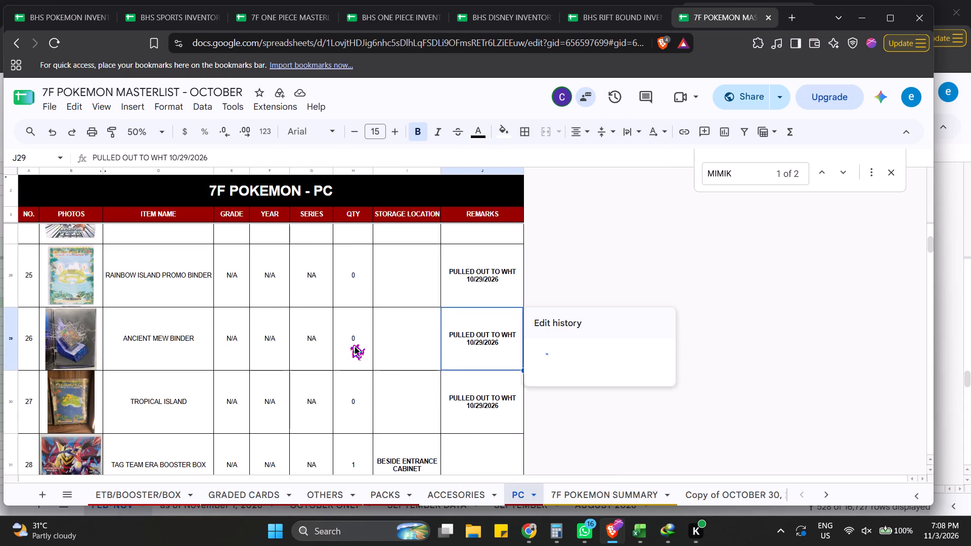
pyautogui.click(422, 333)
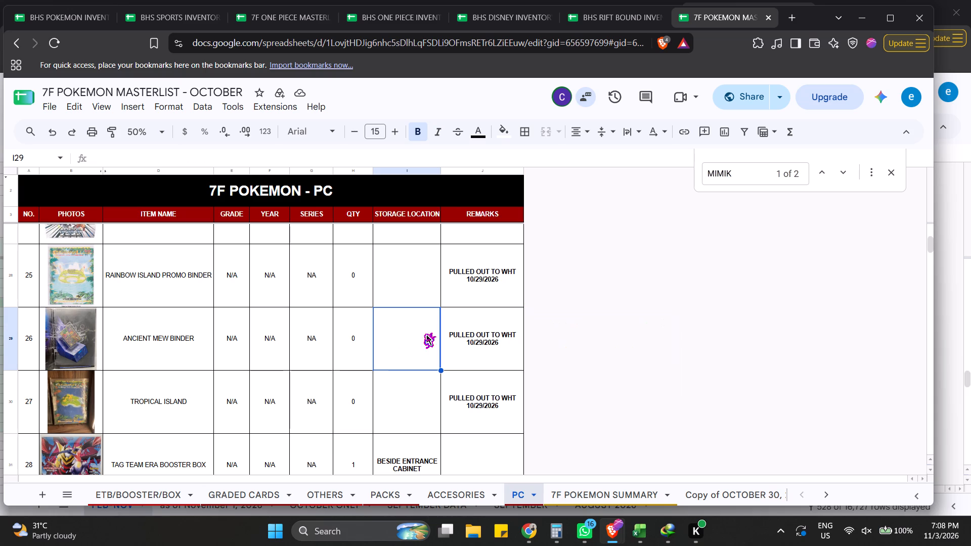
# Copy the Ancient Mew Binder's remark and search the PC sheet for GAME BOY up to the Game Boy Jukebox, item 420.
pyautogui.click(480, 335)
pyautogui.hotkey('ctrl', 'c')
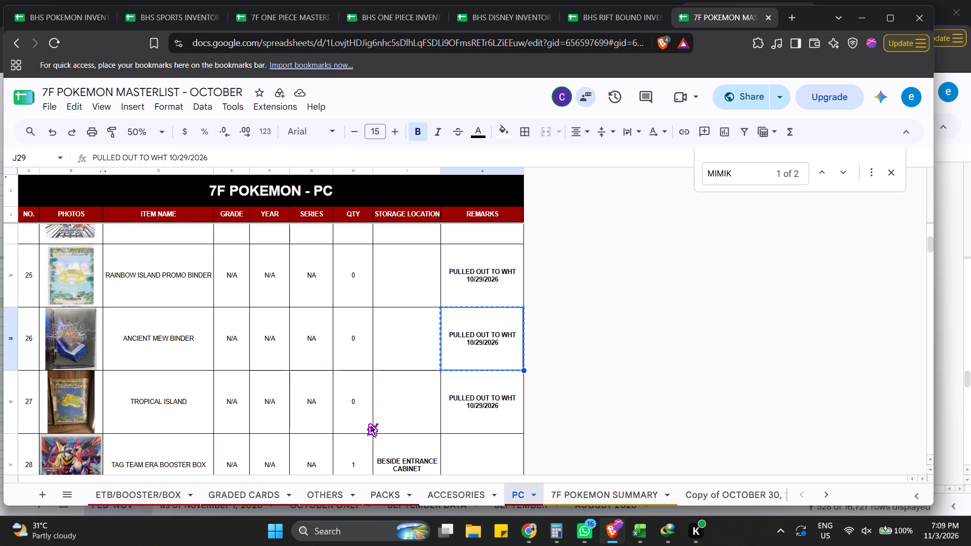
pyautogui.hotkey('ctrl', 'f')
pyautogui.press('g')
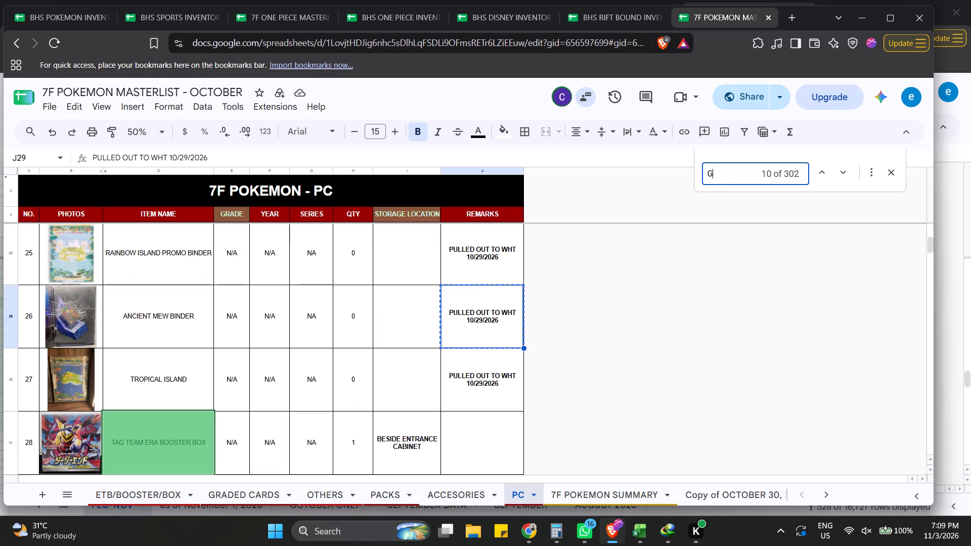
pyautogui.press('a')
pyautogui.press('m')
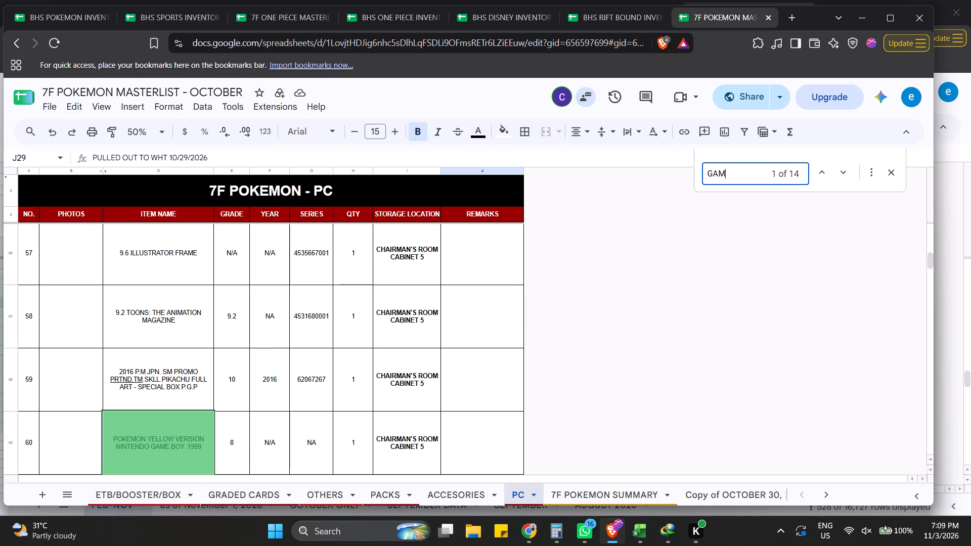
pyautogui.press('e')
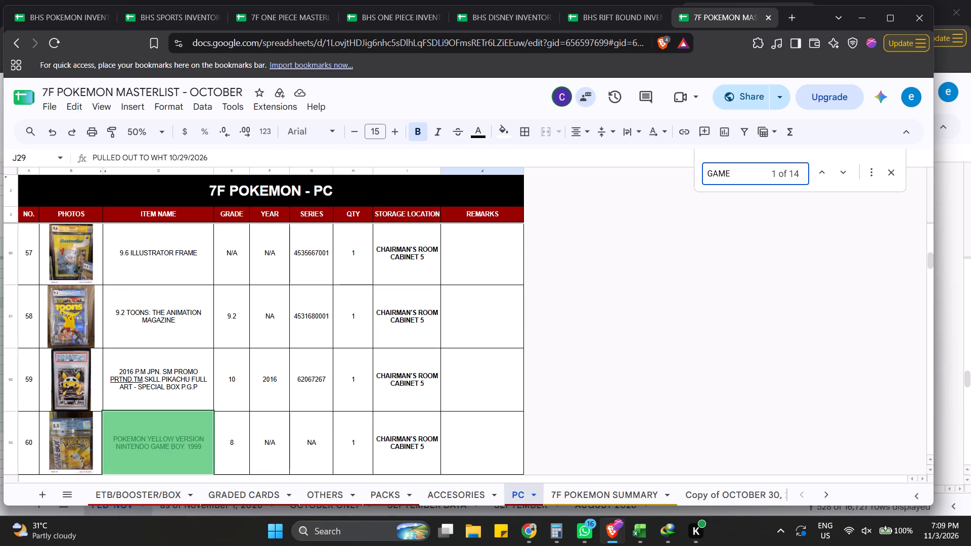
pyautogui.press('space')
pyautogui.write('B')
pyautogui.write('OY')
pyautogui.click(843, 171)
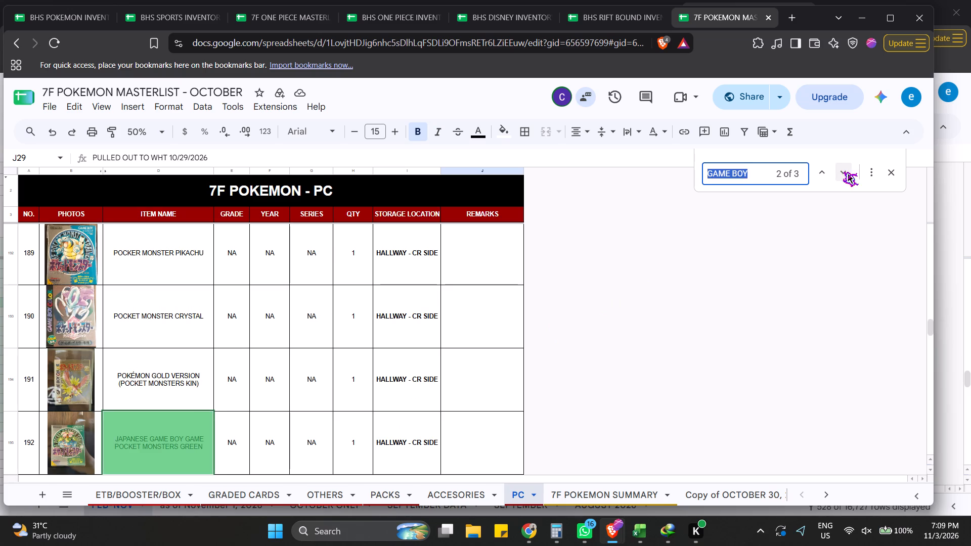
pyautogui.click(843, 171)
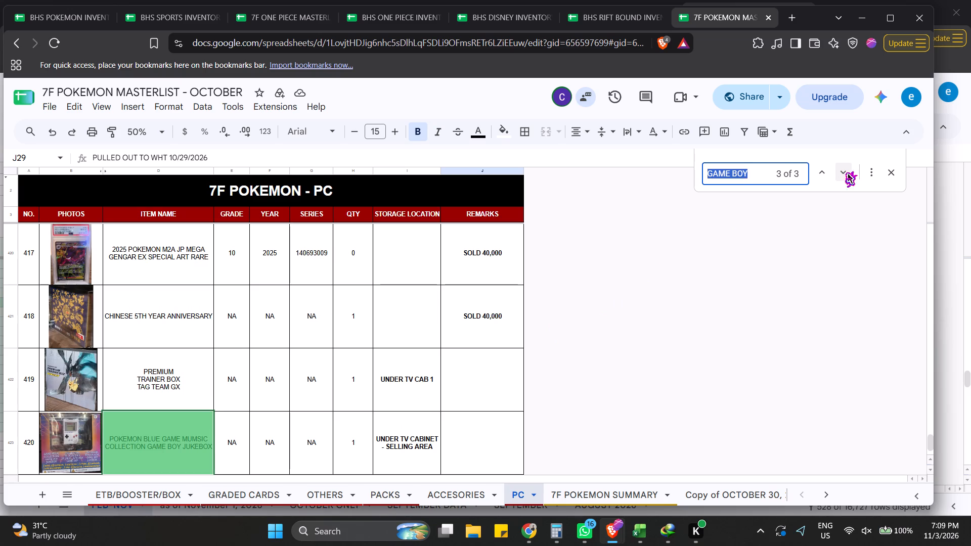
# Paste the copied pulled-out remark for the Game Boy Jukebox and set its quantity to 0.
pyautogui.scroll(-2, 150, 402)
pyautogui.scroll(-1, 476, 427)
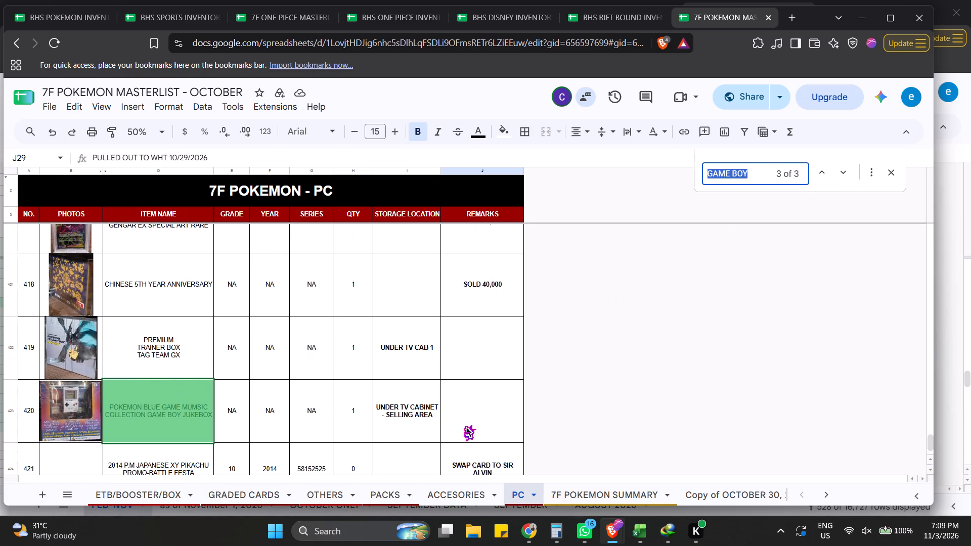
pyautogui.click(496, 409)
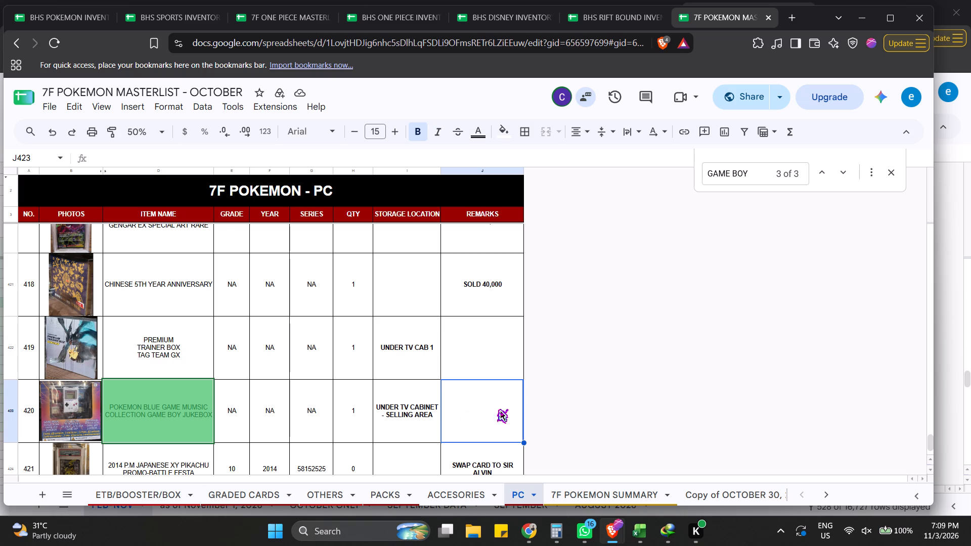
pyautogui.hotkey('ctrl', 'v')
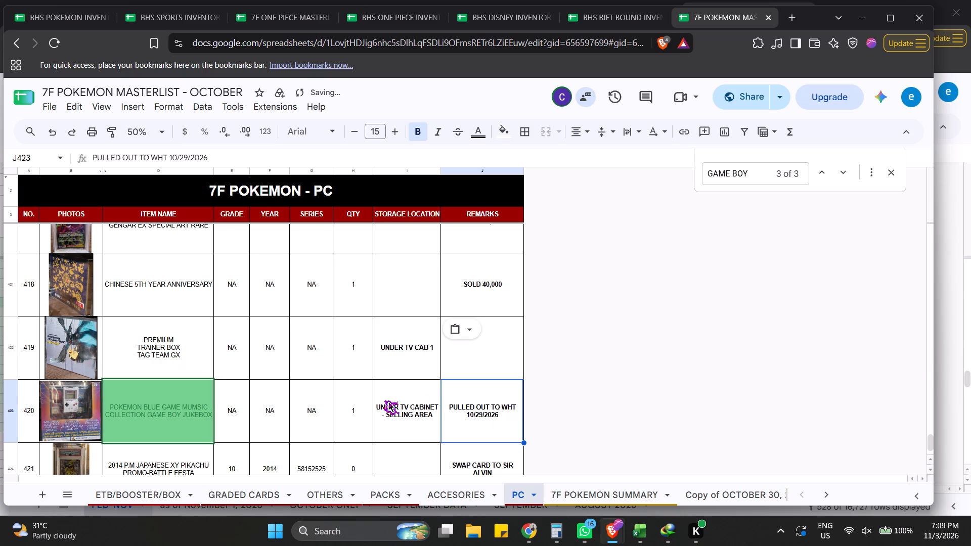
pyautogui.click(348, 415)
pyautogui.press('0')
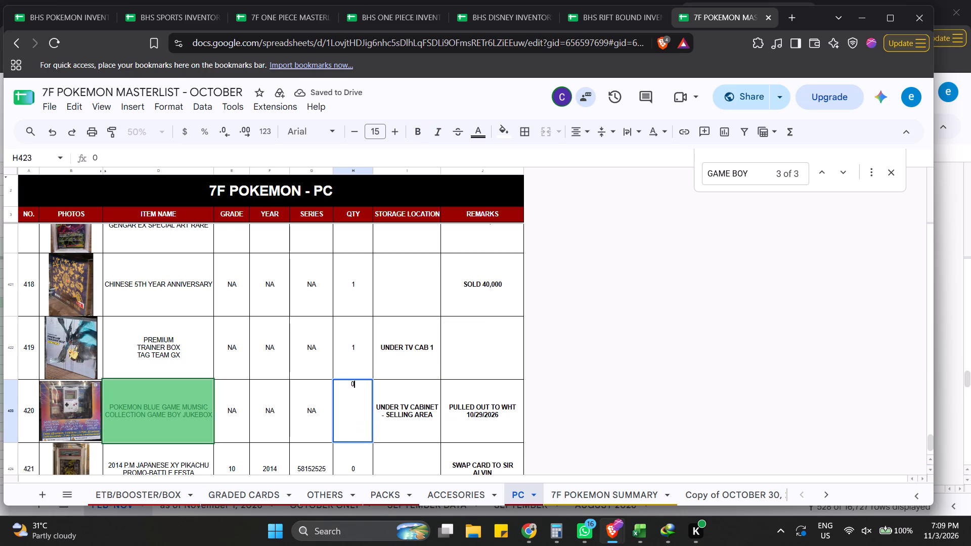
# Change the date in the Game Boy Jukebox's remark so it reads PULLED OUT TO WHT 11/03/2026.
pyautogui.click(500, 416)
pyautogui.doubleClick(482, 413)
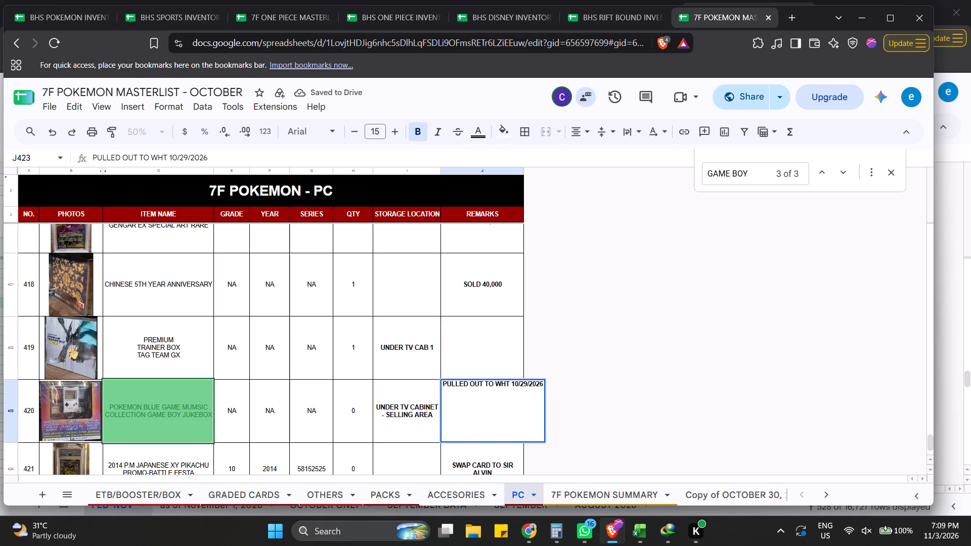
pyautogui.click(527, 385)
pyautogui.press('BackSpace')
pyautogui.press('BackSpace')
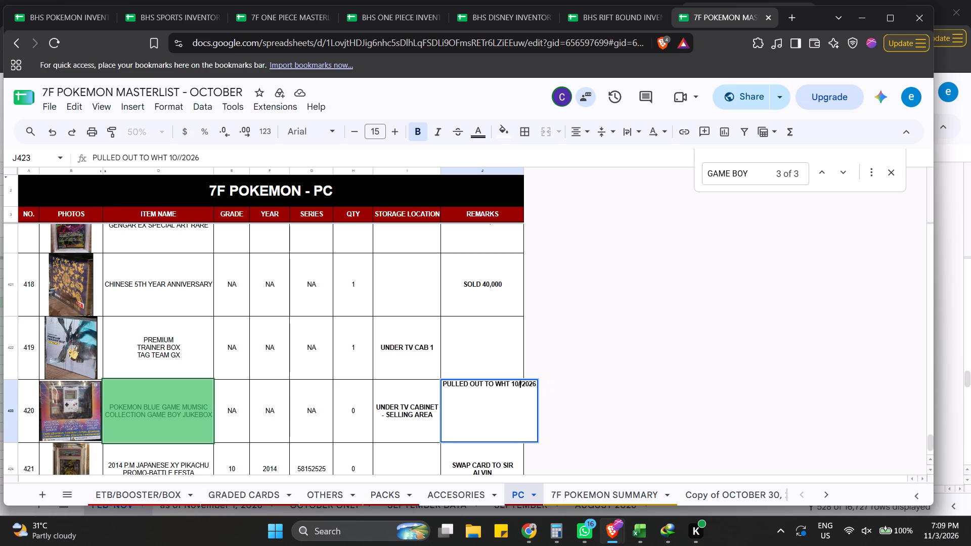
pyautogui.write('03')
pyautogui.press('Left')
pyautogui.press('Left')
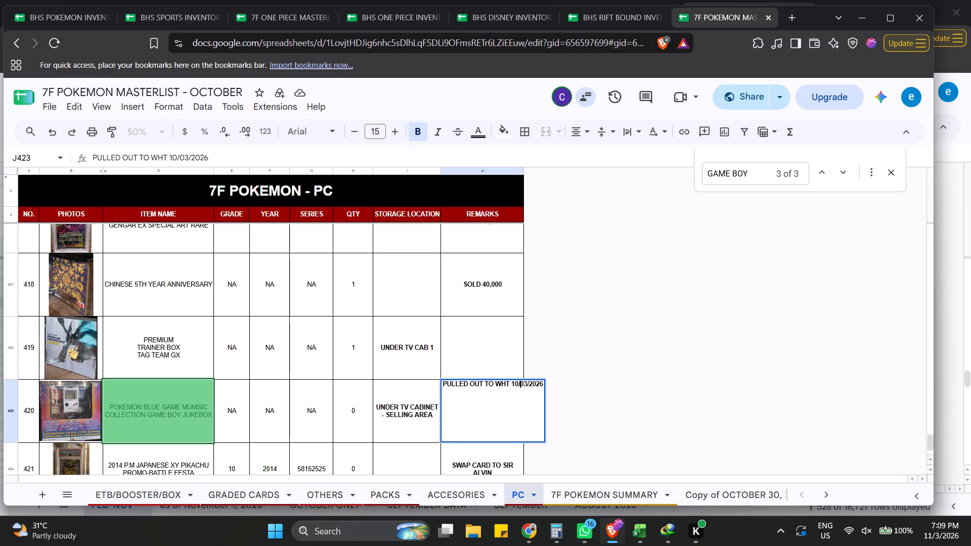
pyautogui.press('Left')
pyautogui.press('BackSpace')
pyautogui.press('1')
pyautogui.press('Return')
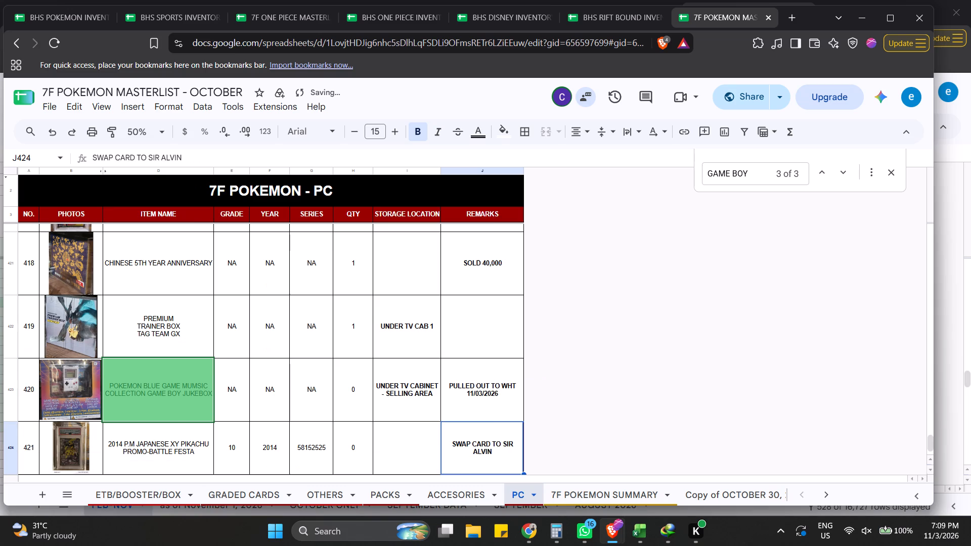
# Copy the Game Boy Jukebox's remark and review the quantities, storage locations and remarks of items 414 to 419.
pyautogui.click(504, 395)
pyautogui.hotkey('ctrl', 'x')
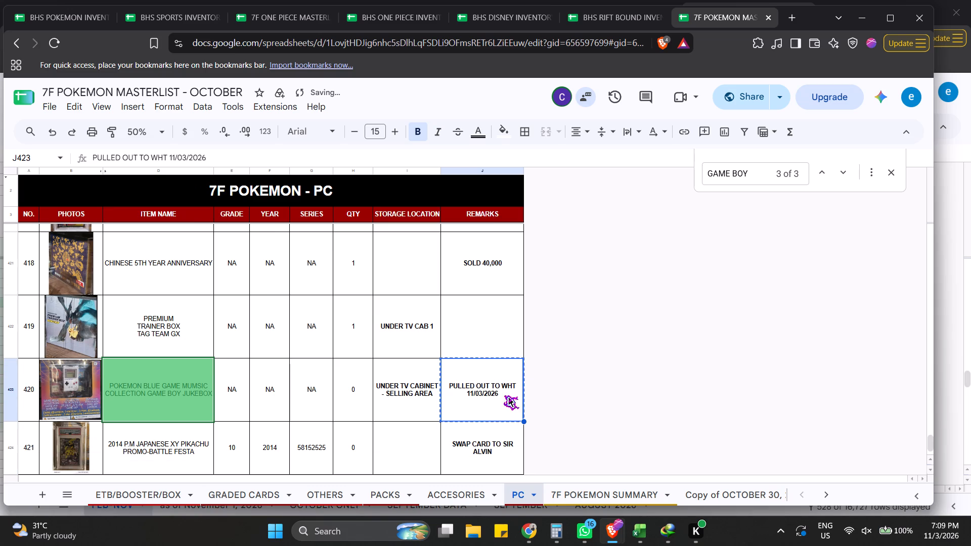
pyautogui.hotkey('ctrl', 'c')
pyautogui.scroll(6, 472, 362)
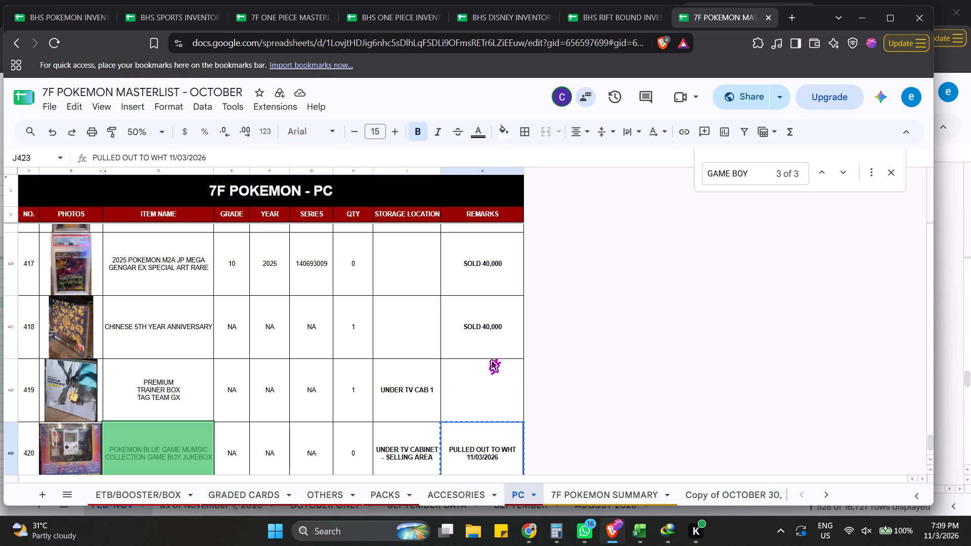
pyautogui.scroll(9, 486, 355)
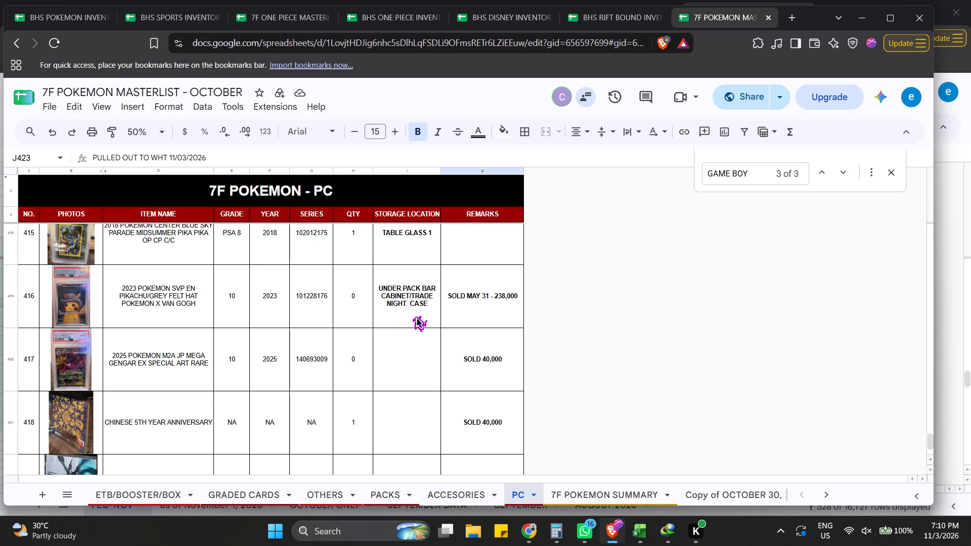
pyautogui.scroll(3, 410, 309)
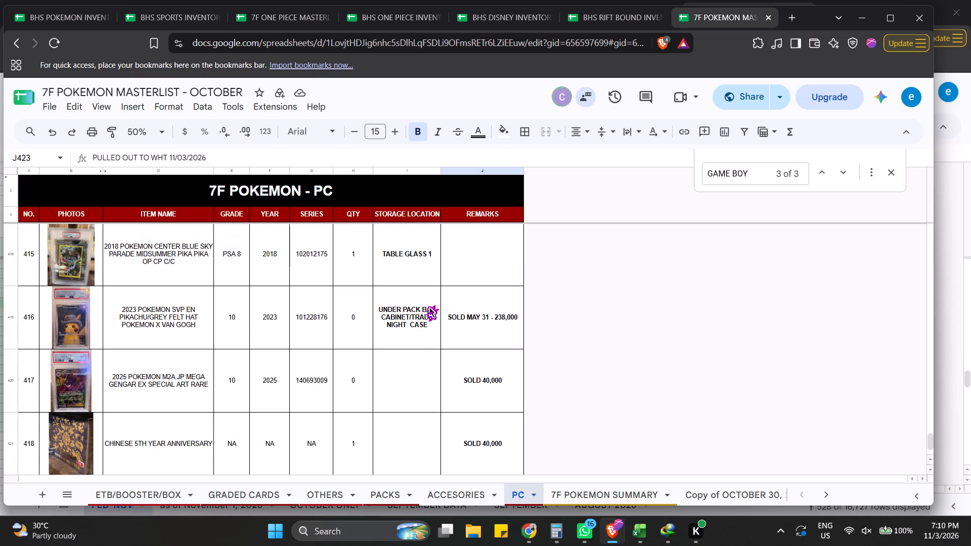
pyautogui.scroll(3, 425, 304)
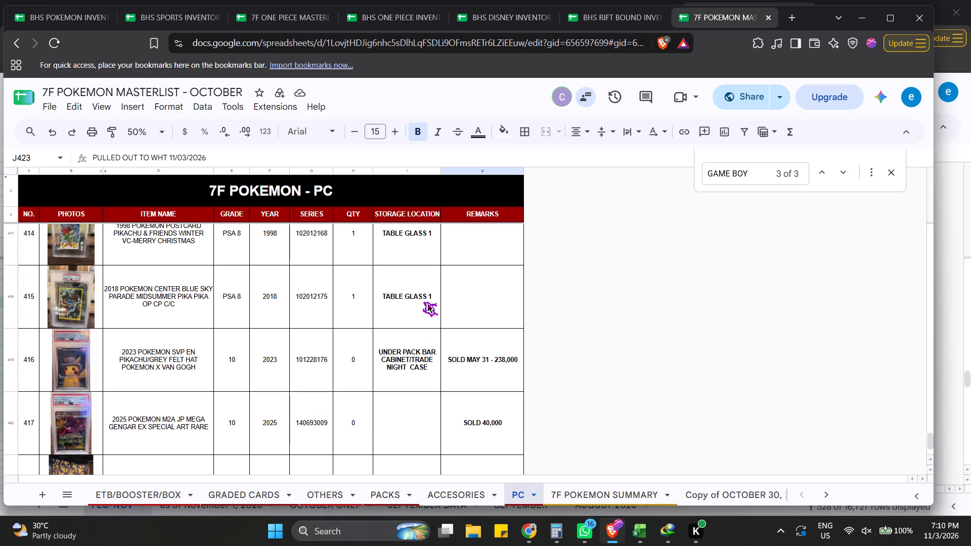
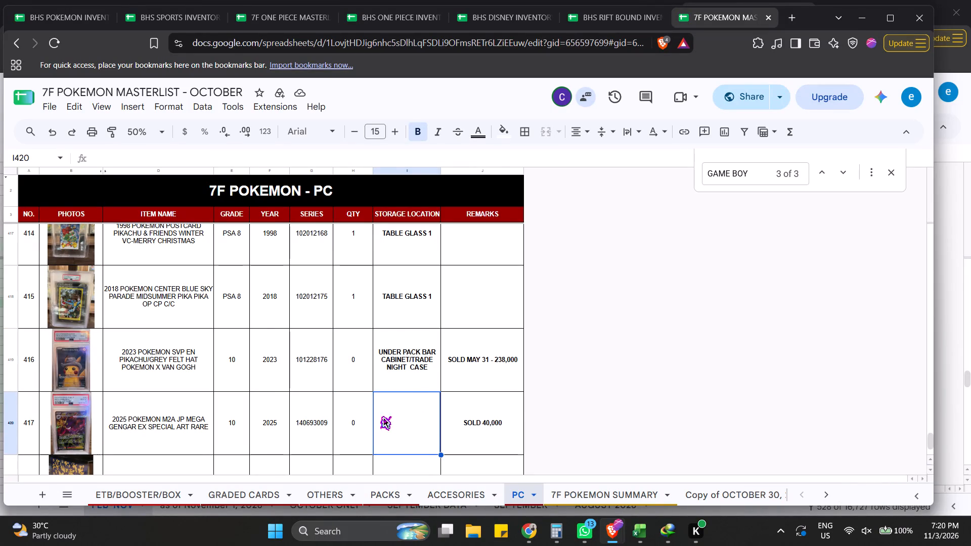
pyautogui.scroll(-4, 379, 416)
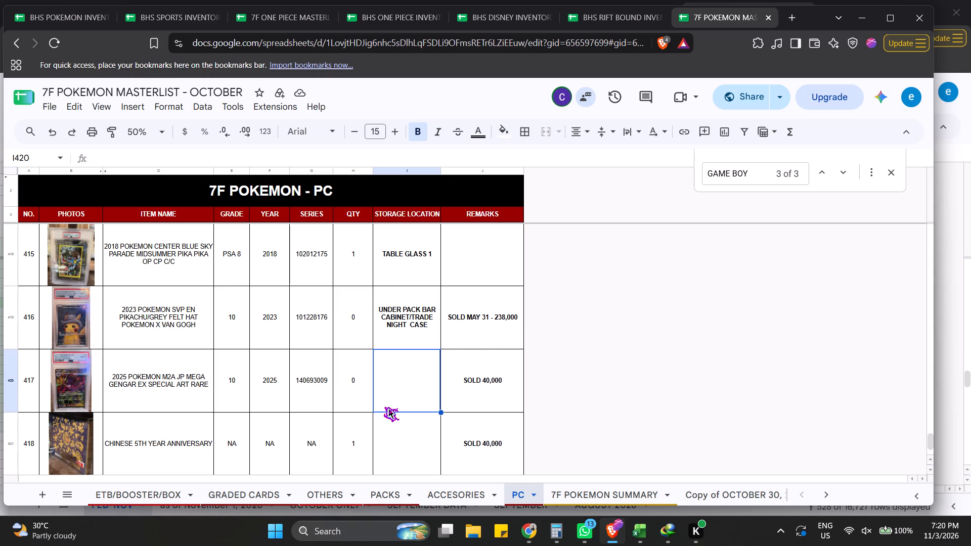